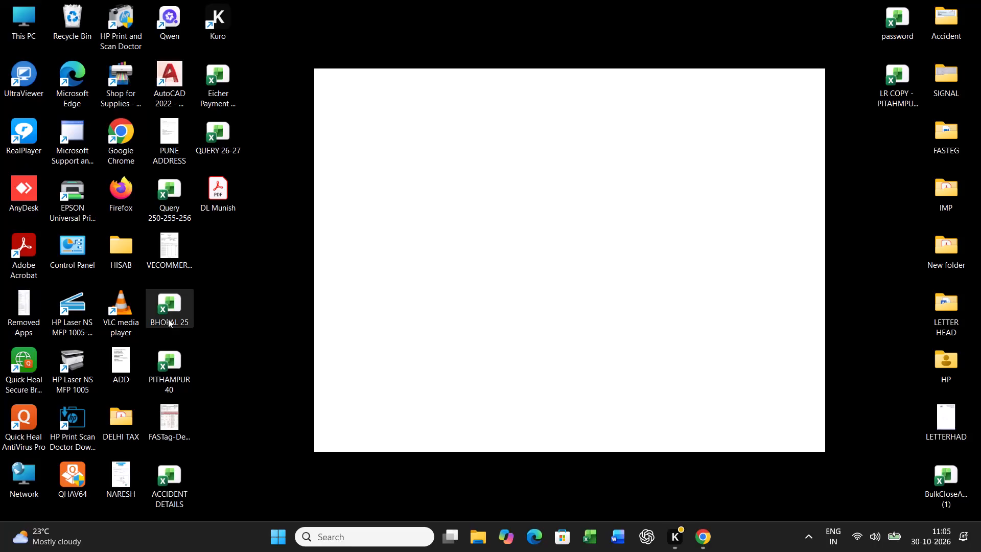
Open the BHOPAL 25 workbook from the desktop in Excel to view its list, and close it again.
{"action": "double_click", "coordinate": [163, 314]}
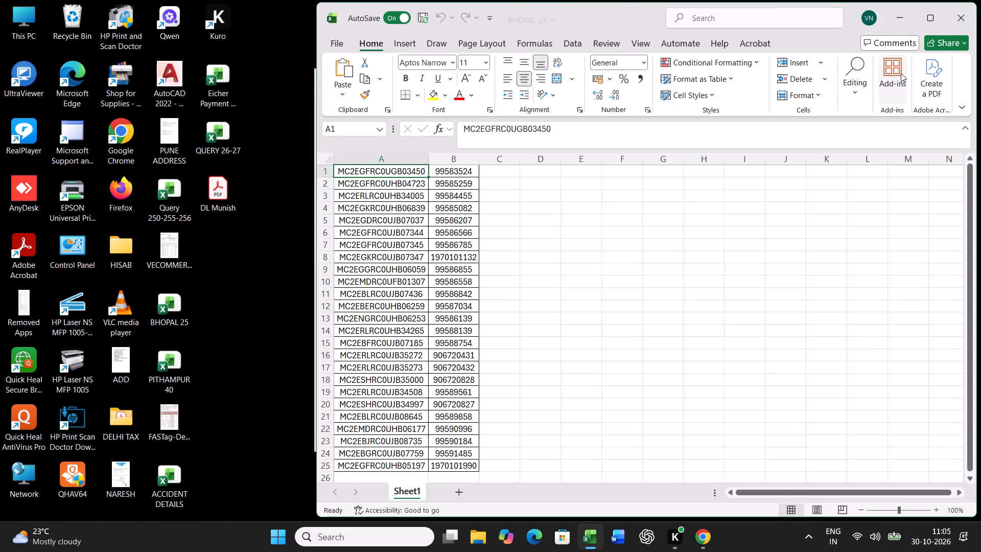
{"action": "left_click", "coordinate": [971, 14]}
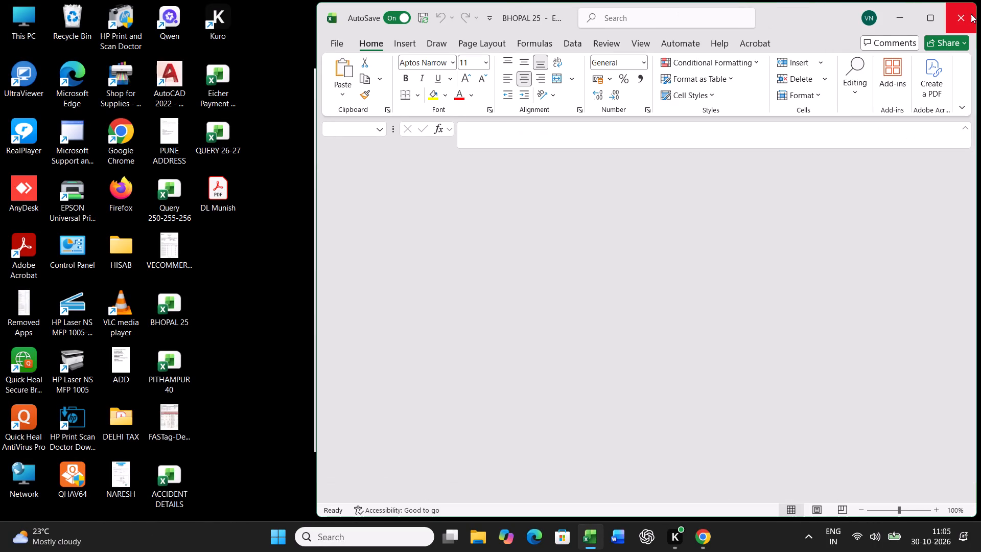
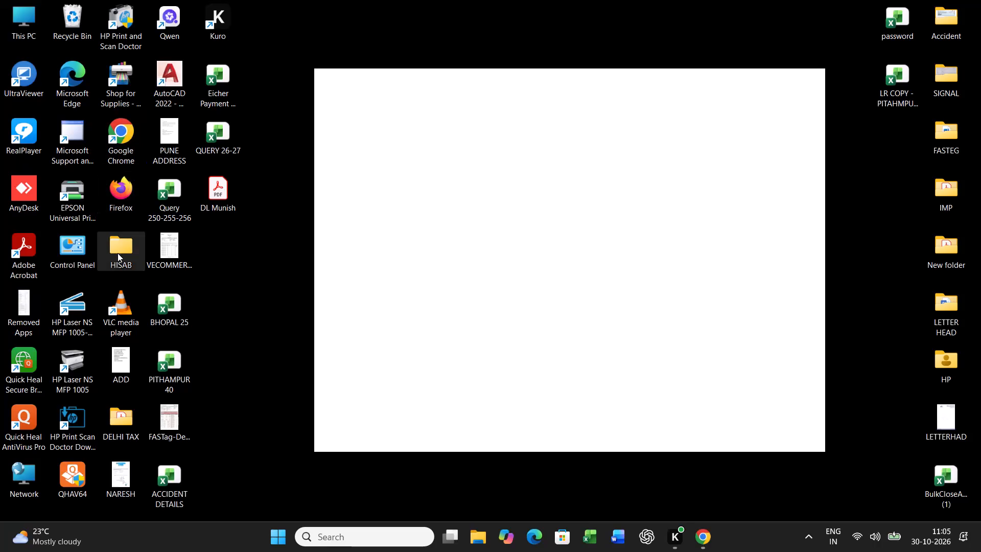
Open the Sep-26-Hisab workbook from the Hisab-26-27 folder inside HISAB and maximize its window.
{"action": "double_click", "coordinate": [172, 142]}
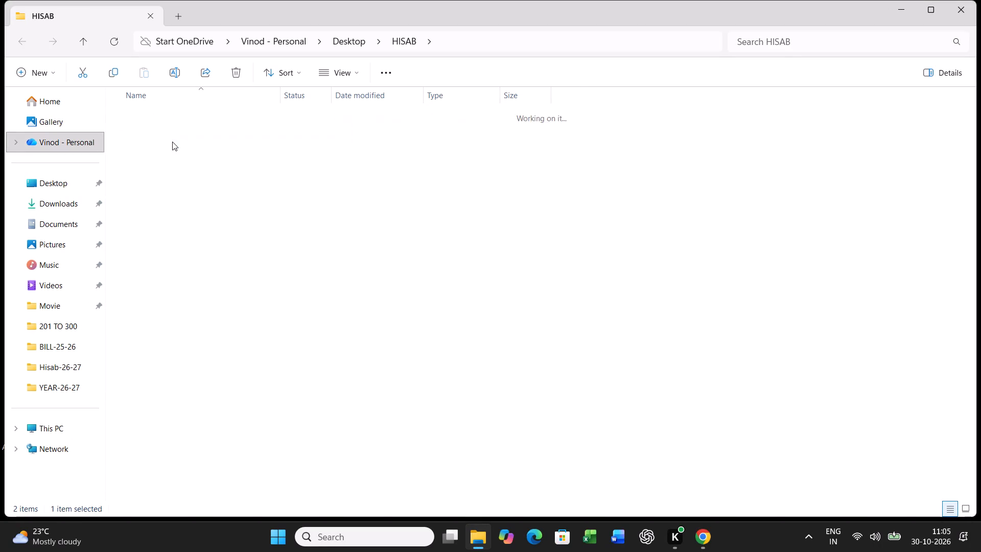
{"action": "double_click", "coordinate": [170, 223]}
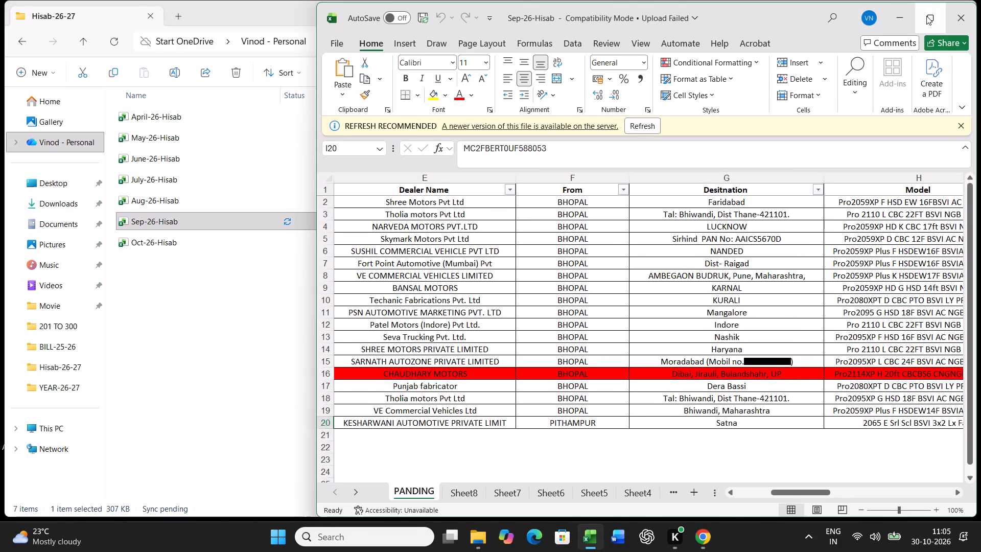
{"action": "left_click", "coordinate": [927, 16]}
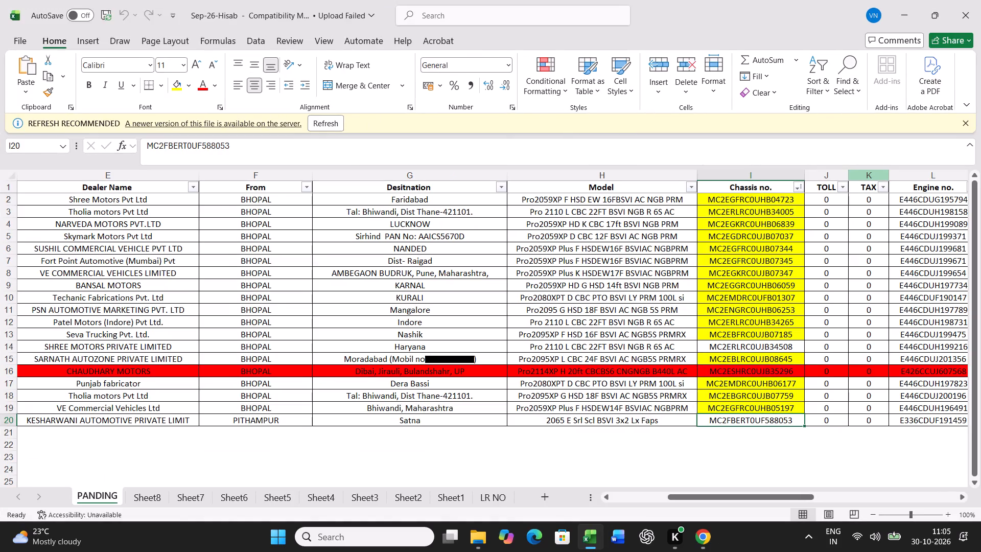
Fill the chassis number cell I14 on the PANDING sheet with yellow.
{"action": "left_click", "coordinate": [782, 344]}
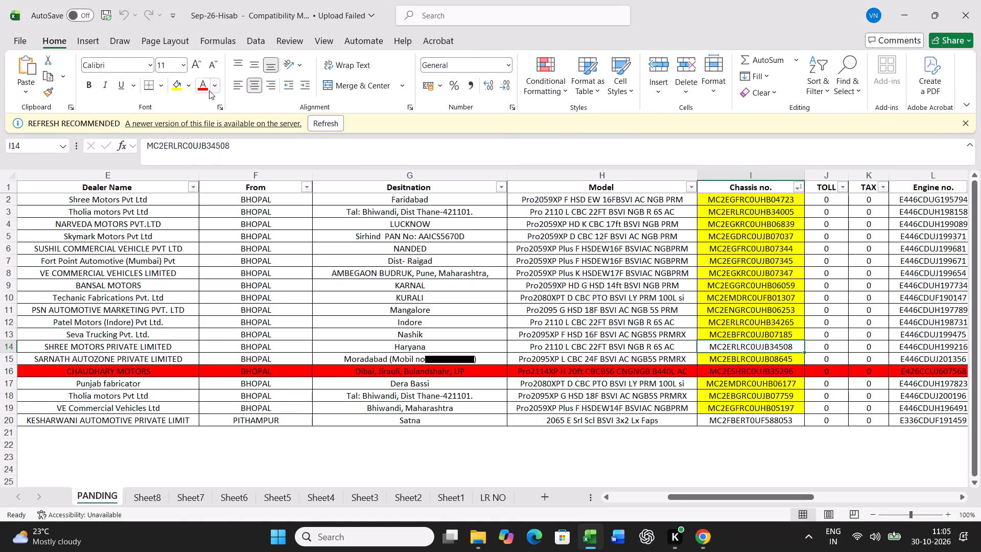
{"action": "left_click", "coordinate": [178, 89]}
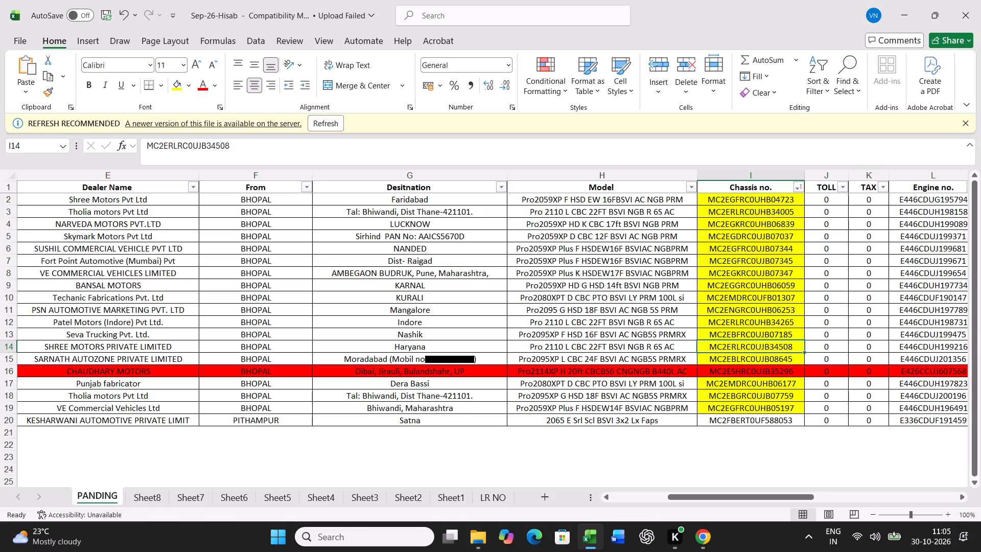
Copy rows 1 to 15 of the PANDING sheet, from the header through the Sarnath Autozone row, and minimize the workbook.
{"action": "left_click_drag", "start_coordinate": [6, 186], "coordinate": [0, 423]}
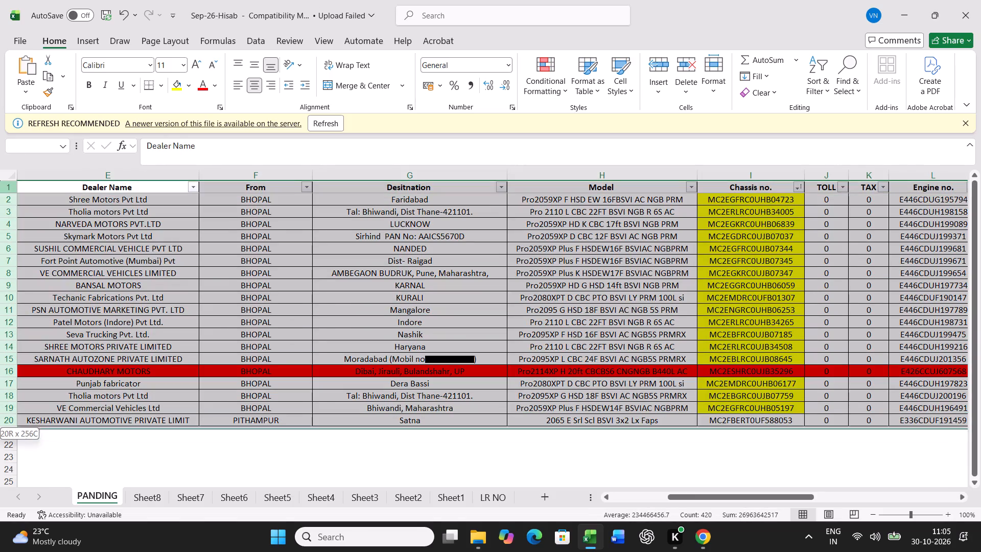
{"action": "left_click_drag", "start_coordinate": [0, 423], "coordinate": [0, 354]}
{"action": "key", "text": "ctrl+c"}
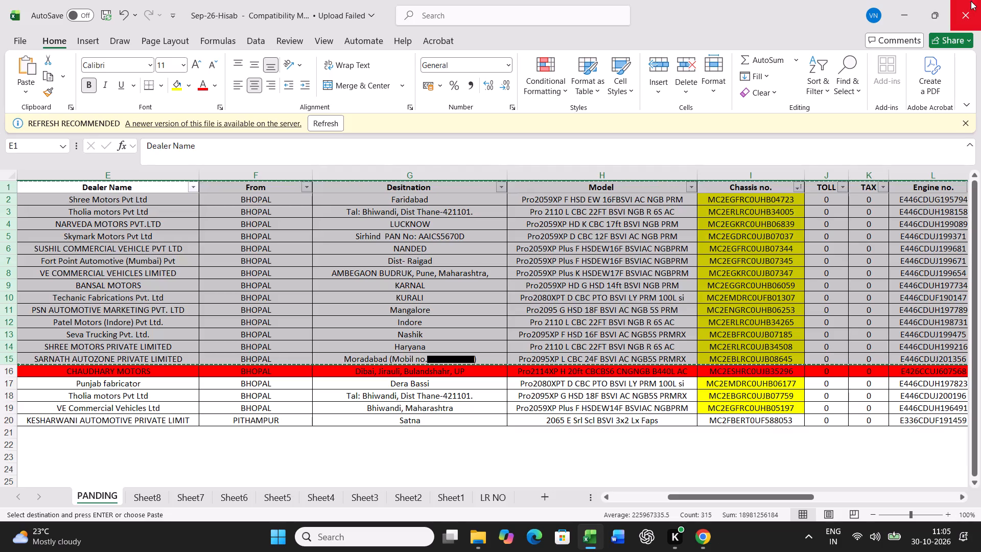
{"action": "left_click", "coordinate": [900, 1]}
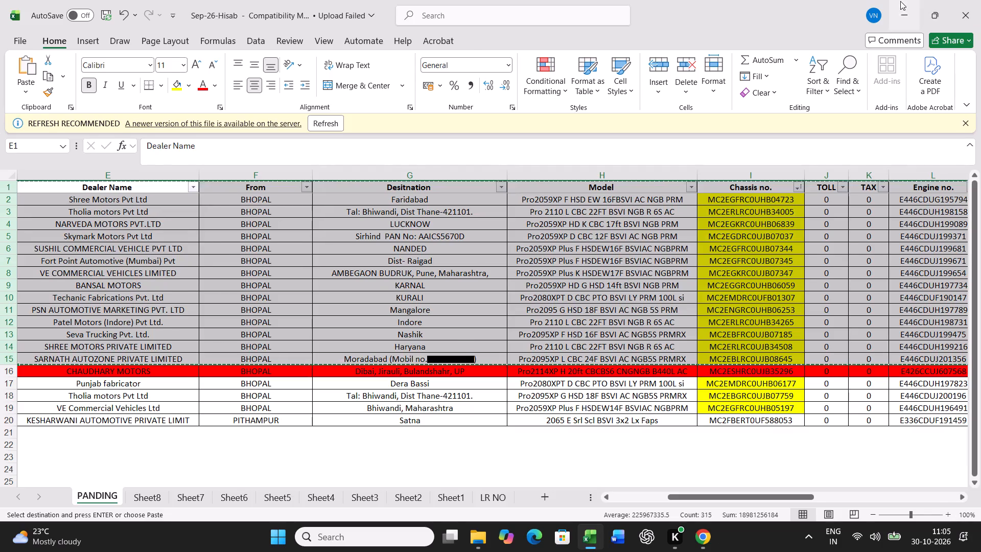
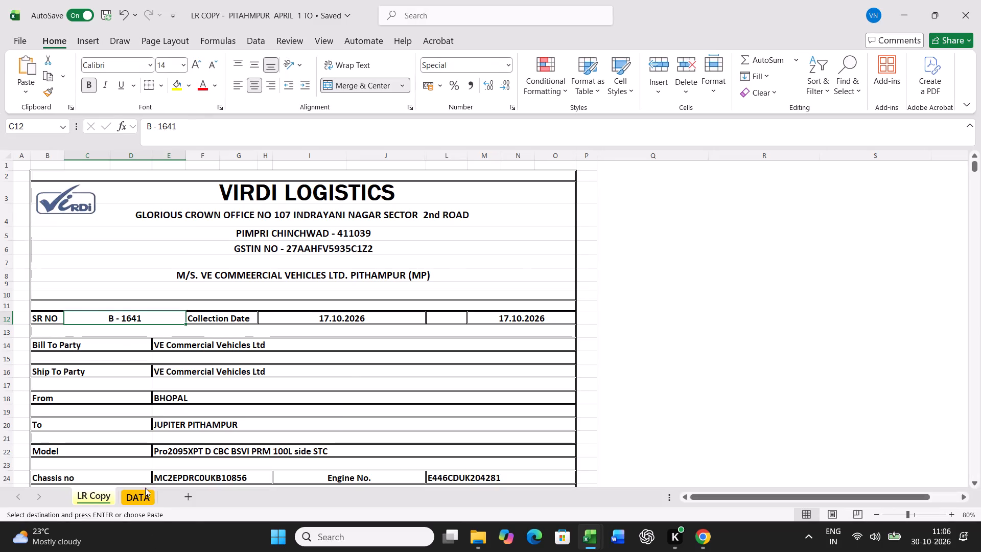
Paste the copied PANDING rows into the DATA sheet of the LR COPY workbook, starting at cell A2.
{"action": "left_click", "coordinate": [143, 503]}
{"action": "scroll", "coordinate": [94, 366], "scroll_direction": "up", "scroll_amount": 4}
{"action": "left_click", "coordinate": [36, 188]}
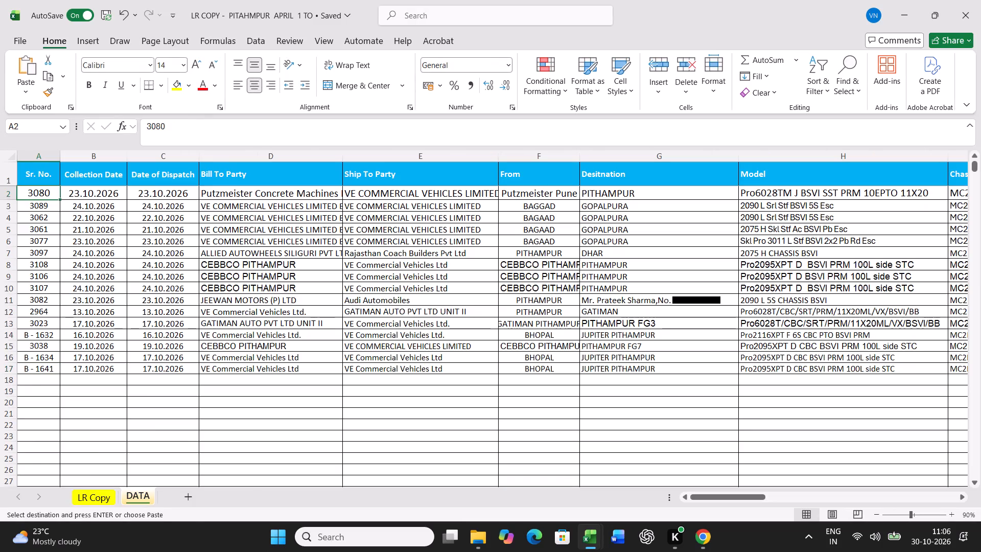
{"action": "key", "text": "ctrl+v"}
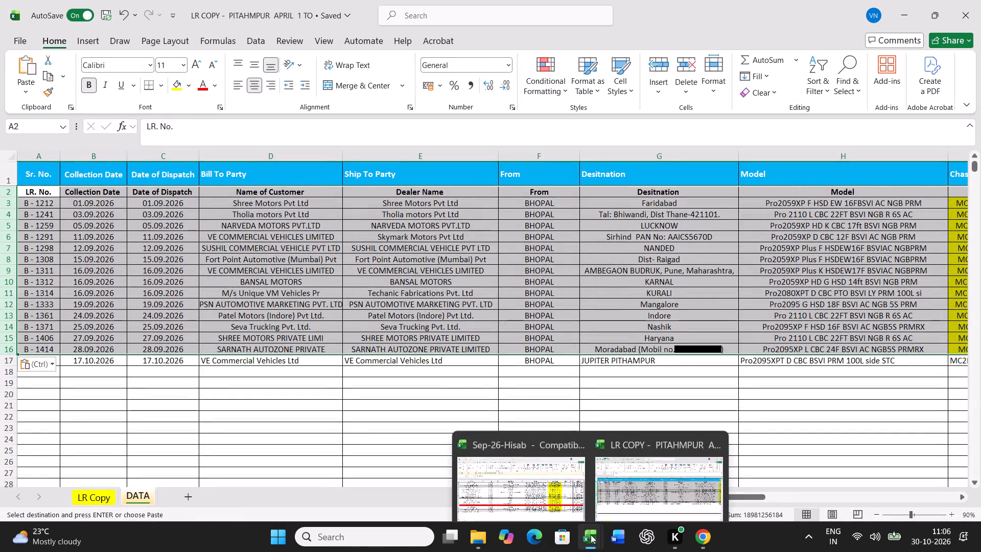
Copy rows 17 to 19 of the PANDING sheet in Sep-26-Hisab and paste them at A17 on the LR COPY workbook's DATA sheet.
{"action": "left_click", "coordinate": [591, 535]}
{"action": "left_click", "coordinate": [542, 481]}
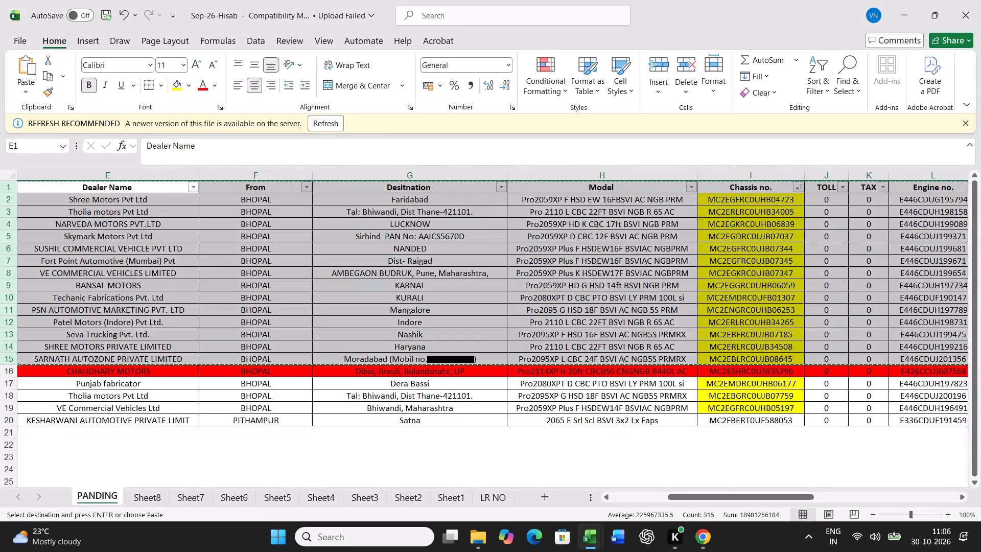
{"action": "left_click_drag", "start_coordinate": [5, 383], "coordinate": [3, 406]}
{"action": "key", "text": "ctrl+c"}
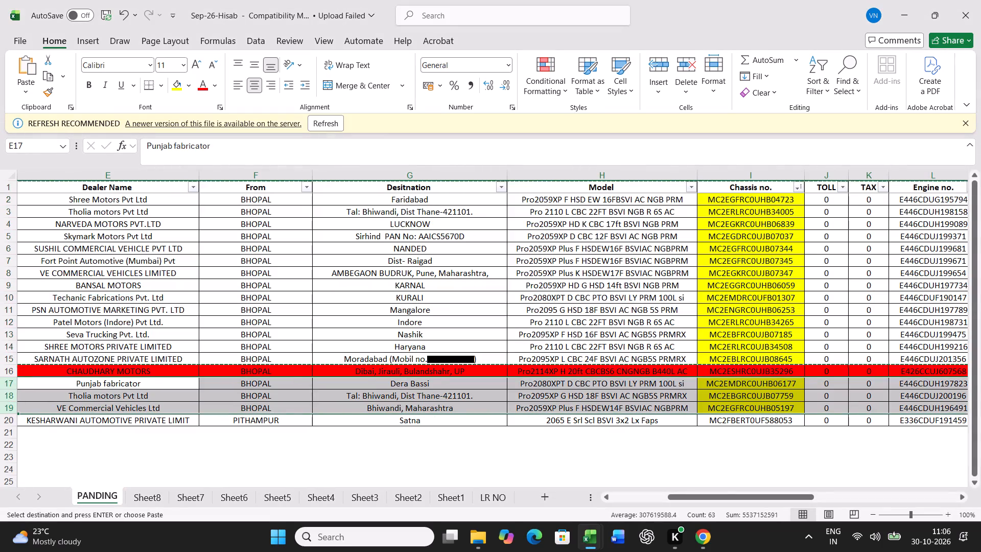
{"action": "left_click", "coordinate": [585, 534]}
{"action": "left_click", "coordinate": [661, 469]}
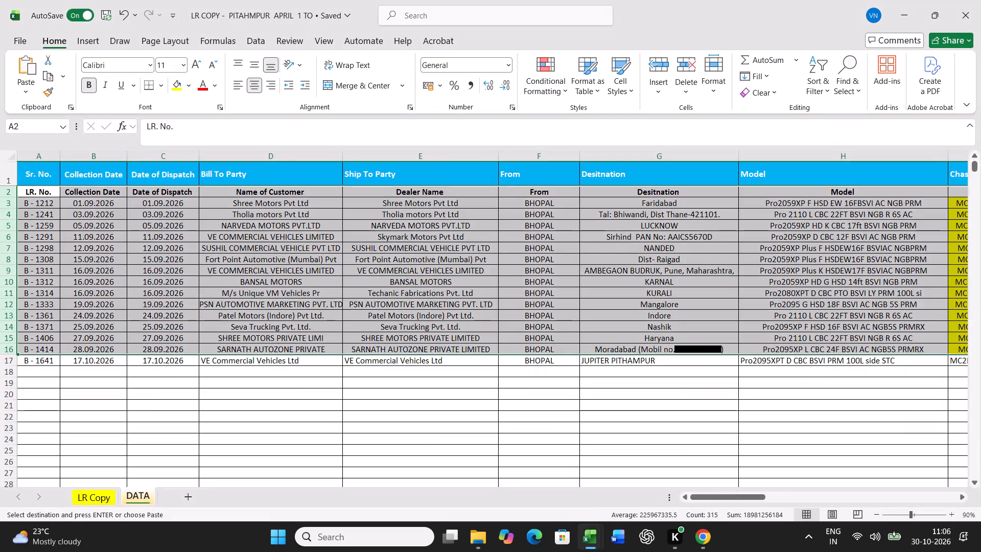
{"action": "left_click", "coordinate": [42, 359]}
{"action": "key", "text": "ctrl+v"}
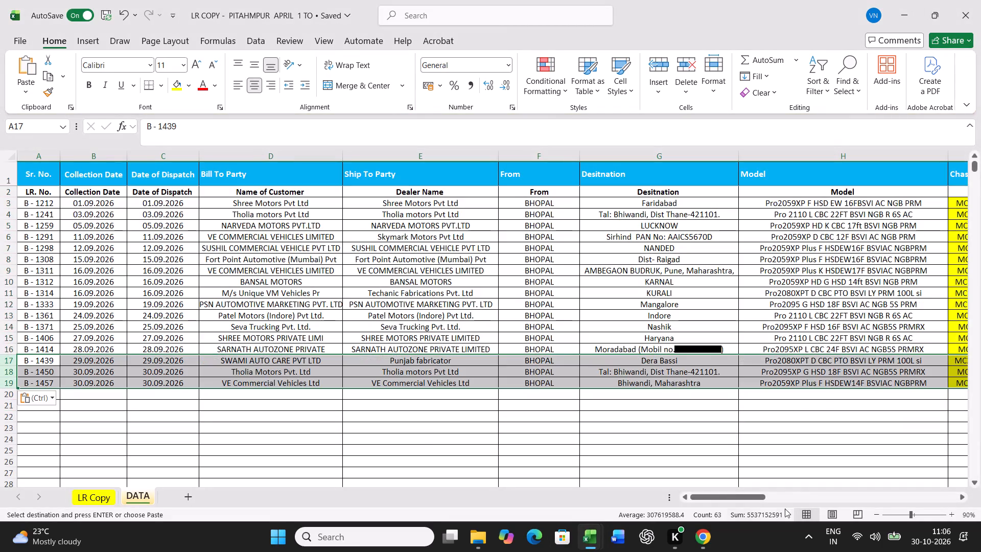
Move the block L3:U19 on the DATA sheet two columns left to start at J3, replacing the TOLL and TAX values.
{"action": "left_click_drag", "start_coordinate": [729, 504], "coordinate": [833, 504]}
{"action": "left_click_drag", "start_coordinate": [722, 493], "coordinate": [748, 502]}
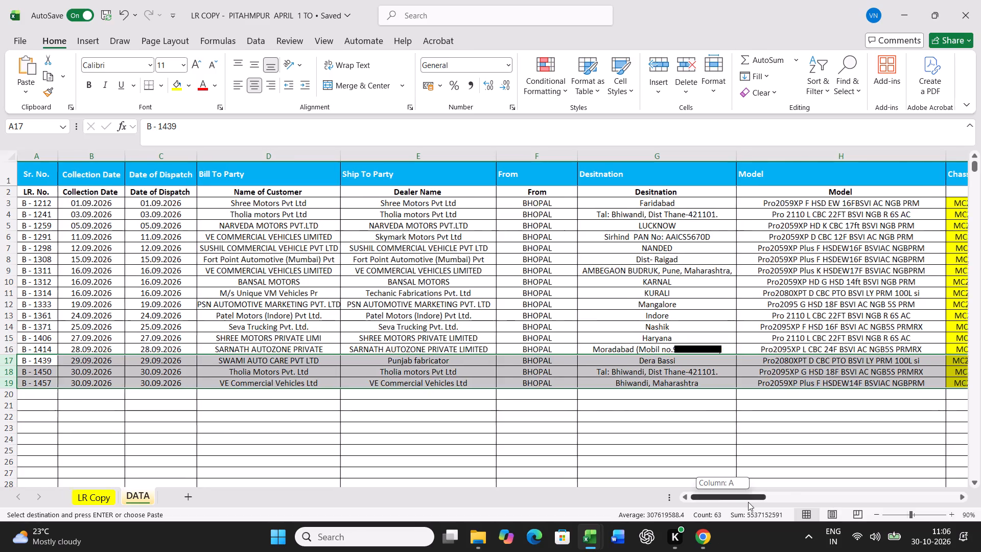
{"action": "left_click_drag", "start_coordinate": [748, 502], "coordinate": [749, 502]}
{"action": "left_click_drag", "start_coordinate": [753, 498], "coordinate": [806, 497]}
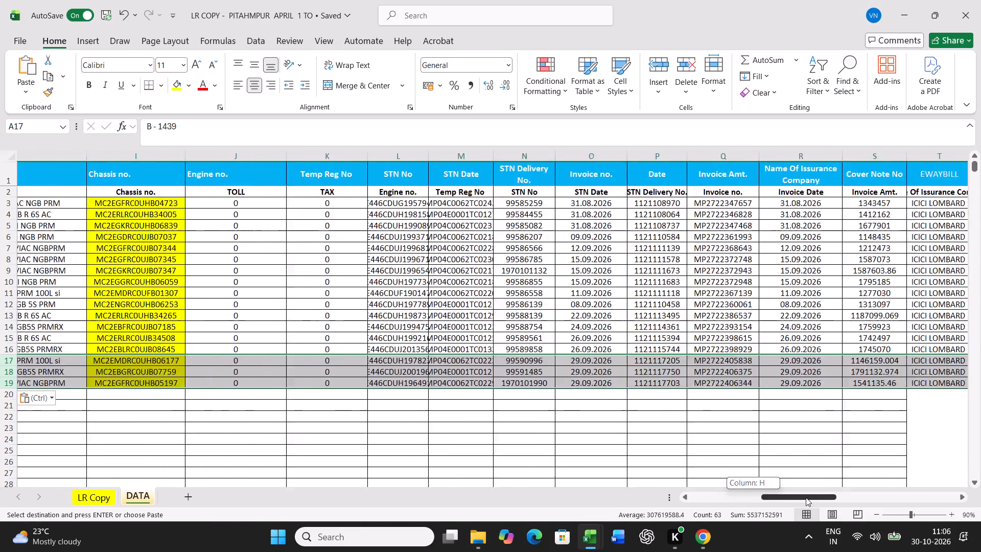
{"action": "left_click_drag", "start_coordinate": [806, 497], "coordinate": [814, 497]}
{"action": "left_click", "coordinate": [212, 204]}
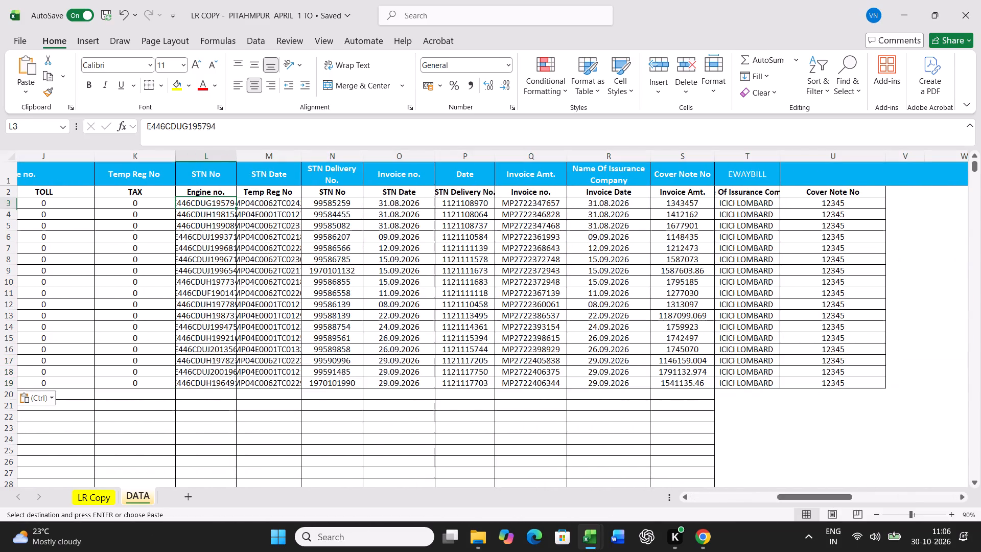
{"action": "key", "text": "shift+Down"}
{"action": "key", "text": "shift+Down"}
{"action": "key", "text": "shift+Down"}
{"action": "key", "text": "shift+Down"}
{"action": "key", "text": "shift+Down"}
{"action": "key", "text": "shift+Down"}
{"action": "key", "text": "shift+Down"}
{"action": "key", "text": "shift+Down"}
{"action": "key", "text": "shift+Down"}
{"action": "key", "text": "shift+Down"}
{"action": "key", "text": "shift+Down"}
{"action": "key", "text": "shift+Down"}
{"action": "key", "text": "shift+Down"}
{"action": "key", "text": "shift+Down"}
{"action": "key", "text": "shift+Down"}
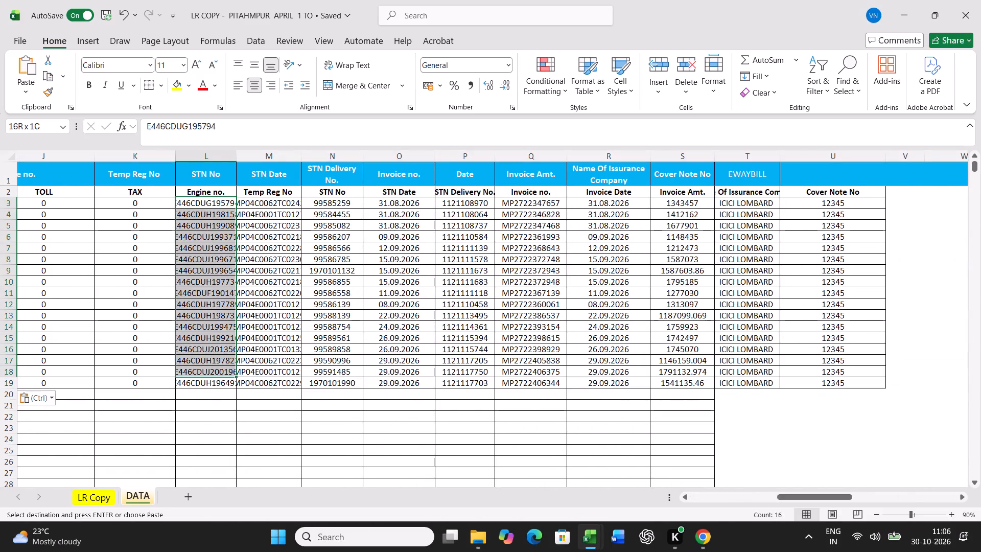
{"action": "key", "text": "shift+Down"}
{"action": "key", "text": "shift+Right"}
{"action": "key", "text": "shift+Right"}
{"action": "key", "text": "shift+Right"}
{"action": "key", "text": "shift+Right"}
{"action": "key", "text": "shift+Right"}
{"action": "key", "text": "shift+Right"}
{"action": "key", "text": "shift+Right"}
{"action": "key", "text": "shift+Right"}
{"action": "key", "text": "shift+Right"}
{"action": "key", "text": "shift+Right"}
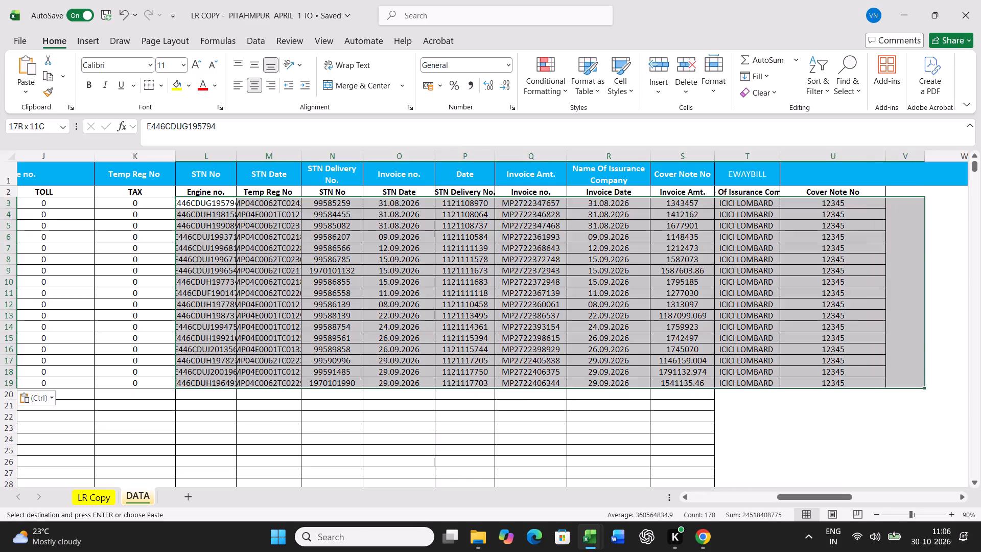
{"action": "key", "text": "shift+Left"}
{"action": "key", "text": "ctrl+x"}
{"action": "key", "text": "Left"}
{"action": "key", "text": "Left"}
{"action": "key", "text": "Return"}
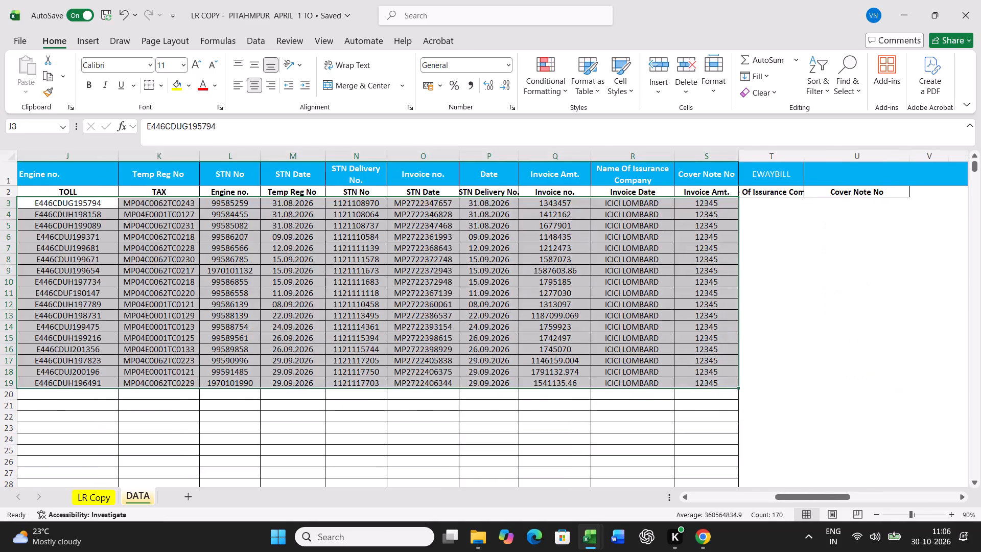
Return to the B - 1212 entry in cell A3 of the DATA sheet and save the LR COPY workbook.
{"action": "key", "text": "Left"}
{"action": "key", "text": "Left"}
{"action": "key", "text": "Left"}
{"action": "key", "text": "Left"}
{"action": "key", "text": "Left"}
{"action": "key", "text": "Left"}
{"action": "key", "text": "Left"}
{"action": "key", "text": "Left"}
{"action": "key", "text": "Left"}
{"action": "key", "text": "Left"}
{"action": "key", "text": "Left"}
{"action": "key", "text": "Left"}
{"action": "key", "text": "Left"}
{"action": "key", "text": "Left"}
{"action": "key", "text": "Left"}
{"action": "key", "text": "Left"}
{"action": "key", "text": "Left"}
{"action": "key", "text": "Left"}
{"action": "key", "text": "Left"}
{"action": "key", "text": "Left"}
{"action": "key", "text": "Left"}
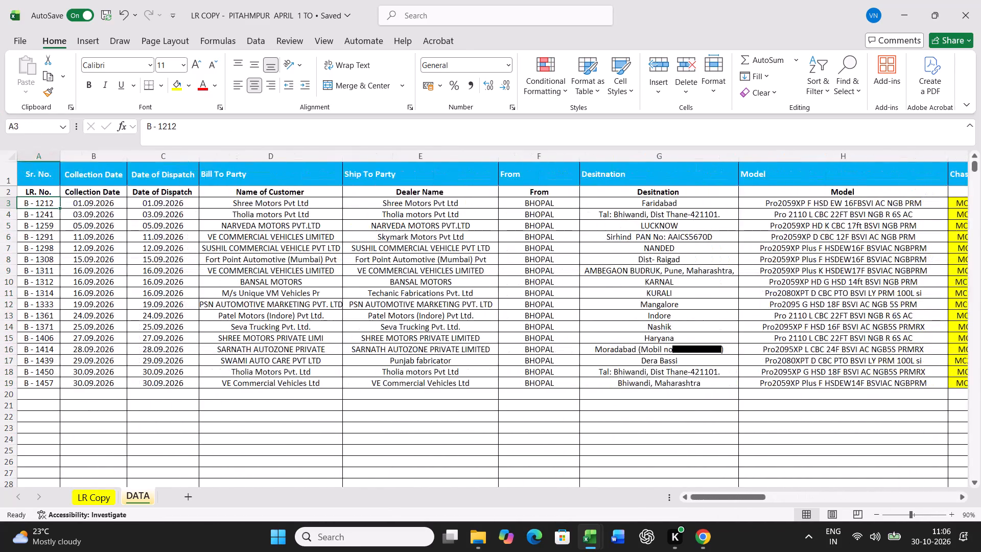
{"action": "key", "text": "ctrl+s"}
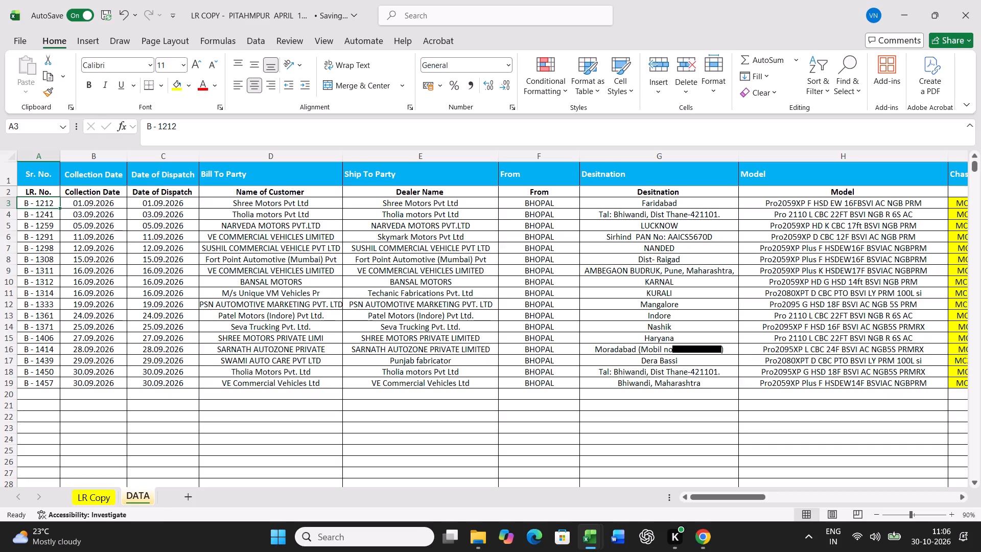
Copy B - 1212 from the DATA sheet into the SR NO cell of LR Copy and print one copy of that sheet.
{"action": "key", "text": "ctrl+c"}
{"action": "left_click", "coordinate": [103, 502]}
{"action": "key", "text": "ctrl+v"}
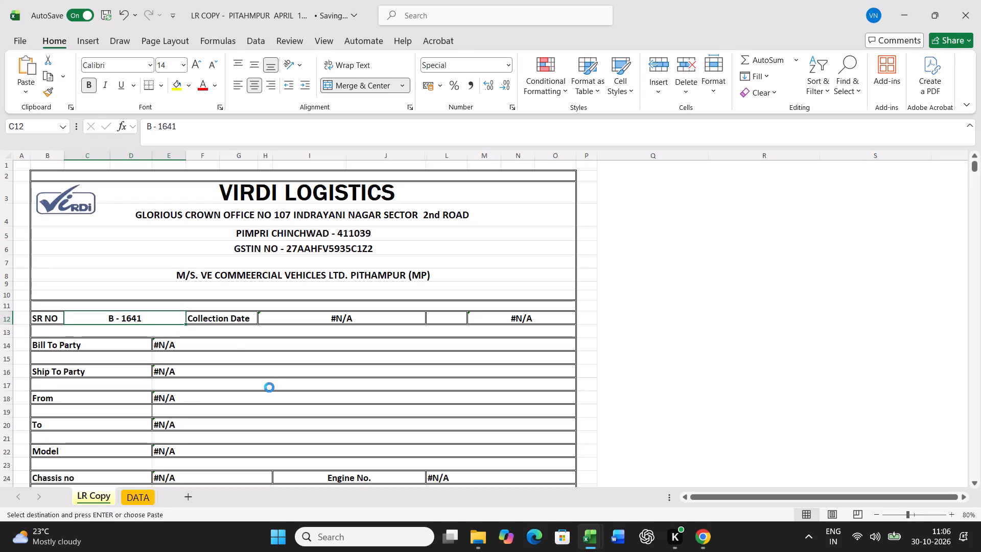
{"action": "key", "text": "ctrl+p"}
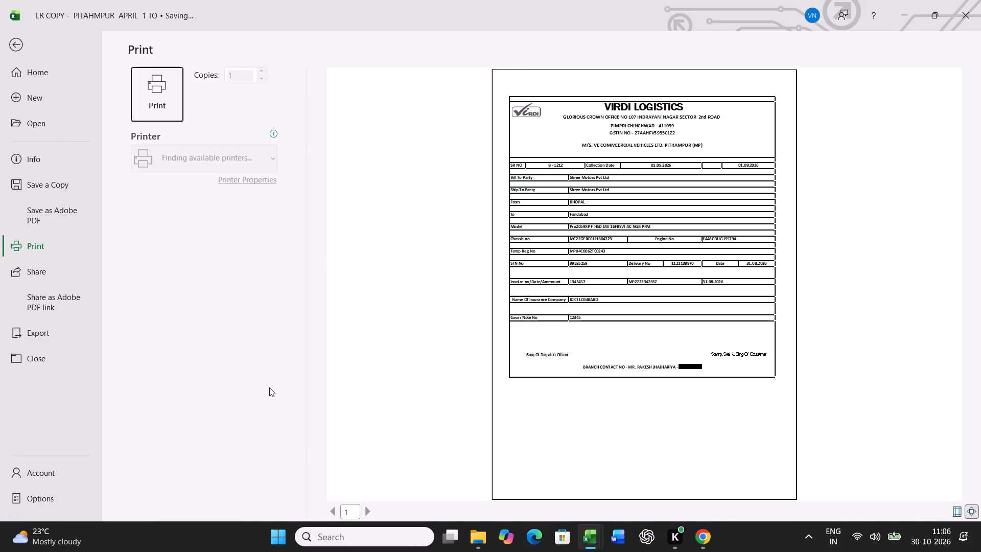
{"action": "left_click", "coordinate": [138, 86]}
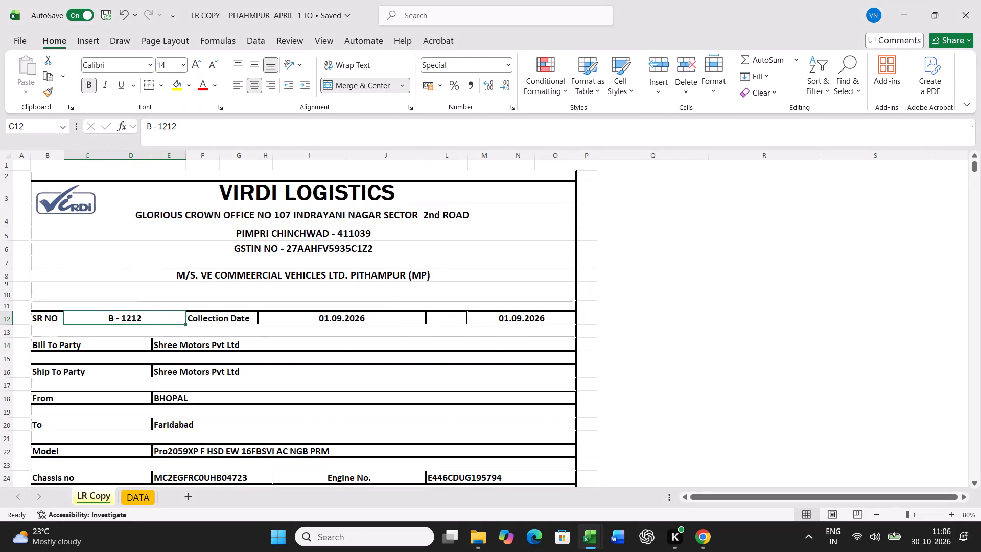
Copy B - 1241 from the DATA sheet into the SR NO cell of LR Copy and print the sheet.
{"action": "left_click", "coordinate": [136, 491]}
{"action": "left_click", "coordinate": [46, 211]}
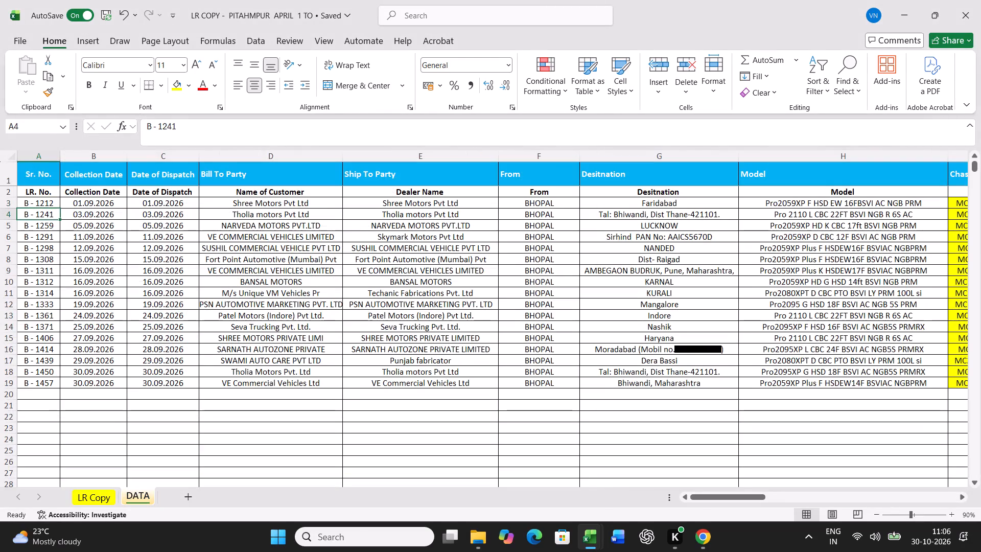
{"action": "key", "text": "ctrl+c"}
{"action": "left_click", "coordinate": [81, 498]}
{"action": "key", "text": "ctrl+v"}
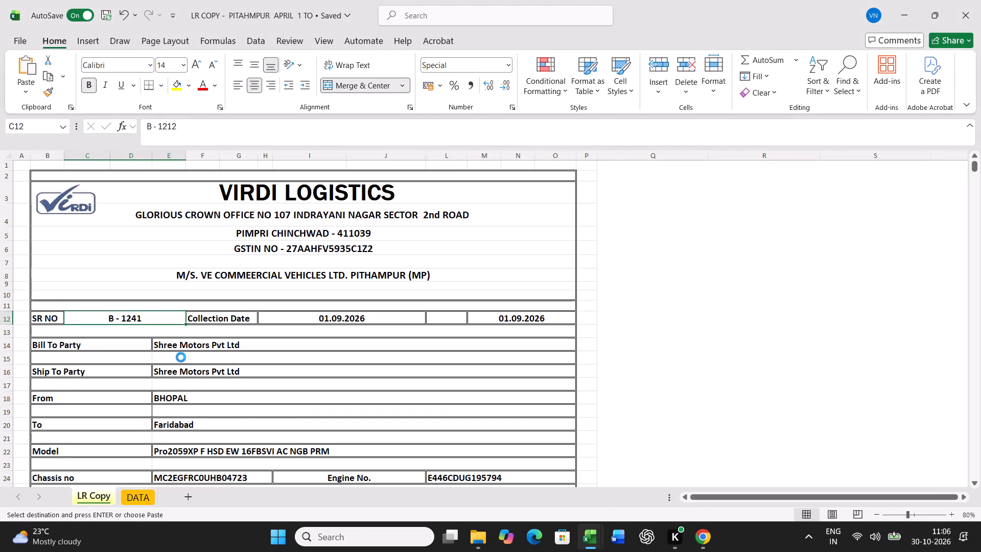
{"action": "key", "text": "ctrl+p"}
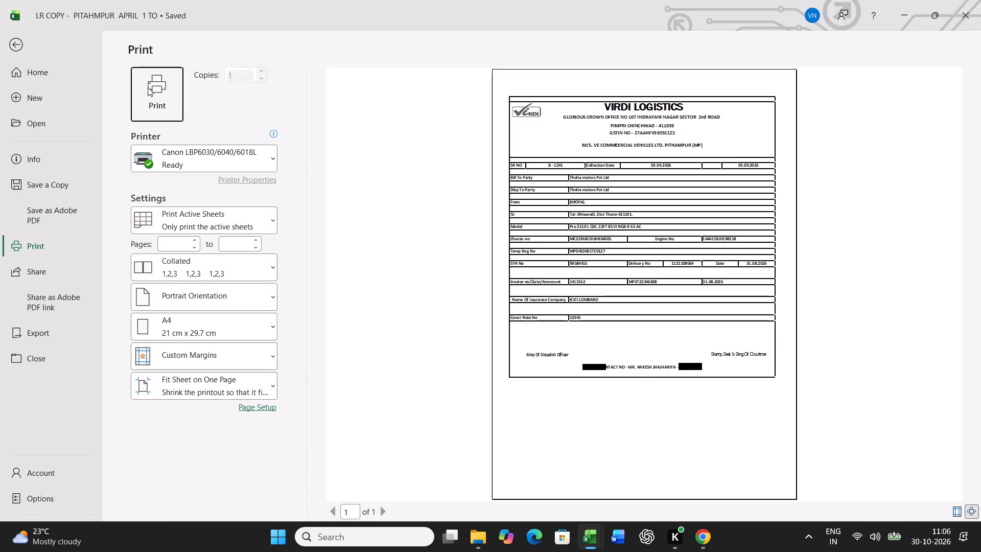
{"action": "left_click", "coordinate": [148, 87]}
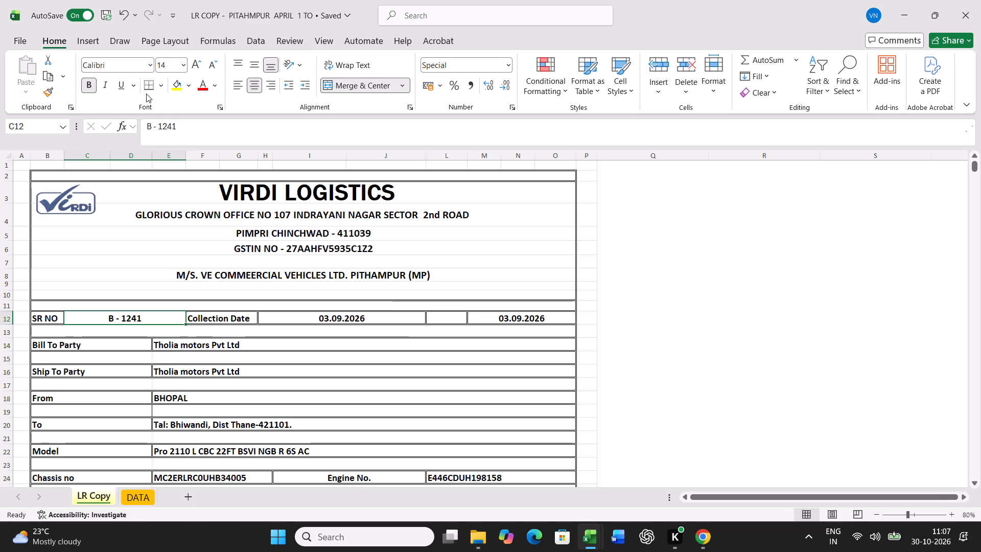
Copy B - 1259 from the DATA sheet into the SR NO cell of LR Copy and print the sheet.
{"action": "left_click", "coordinate": [135, 499]}
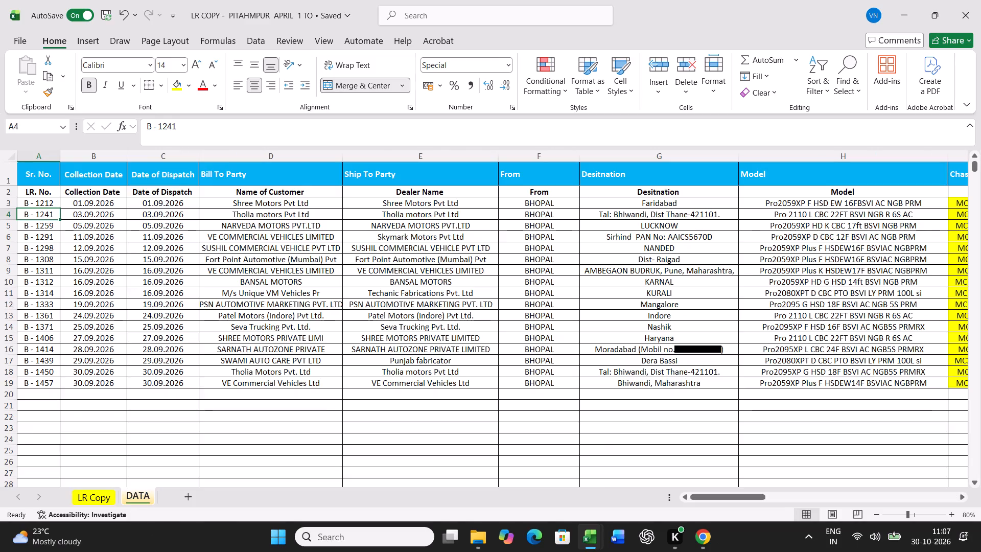
{"action": "left_click", "coordinate": [44, 227]}
{"action": "key", "text": "ctrl+c"}
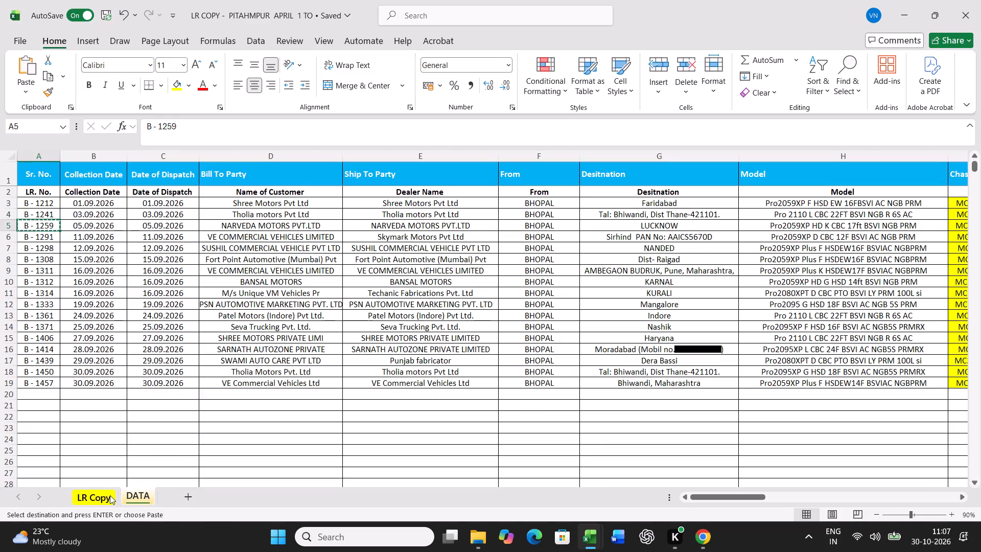
{"action": "left_click", "coordinate": [110, 495]}
{"action": "key", "text": "ctrl+v"}
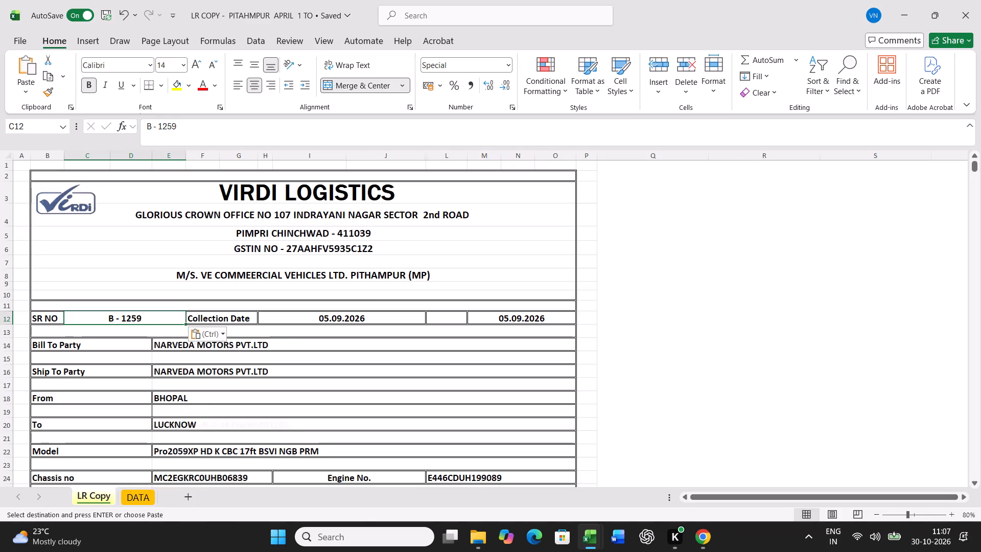
{"action": "key", "text": "ctrl+p"}
{"action": "left_click", "coordinate": [166, 119]}
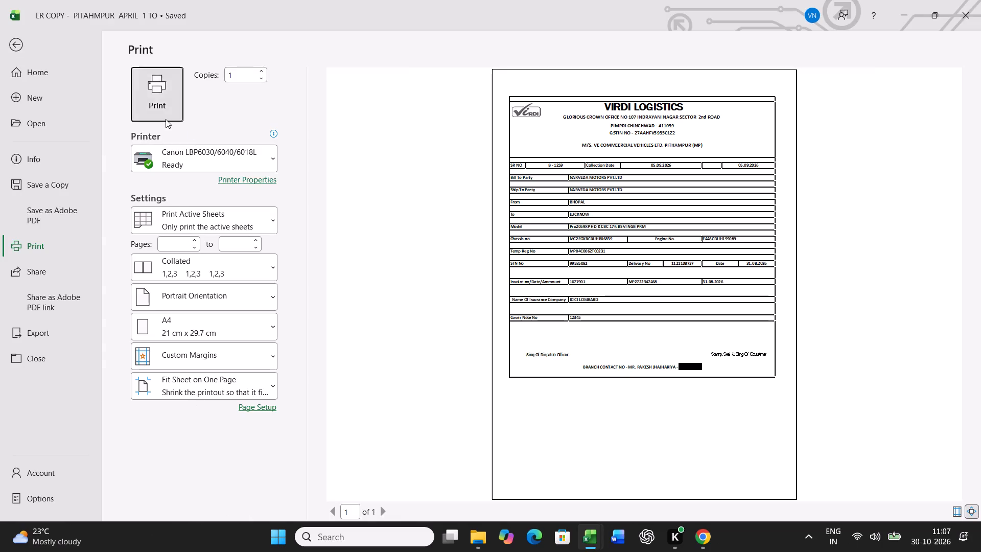
Copy B - 1291 from the DATA sheet into the SR NO cell of LR Copy and print the sheet.
{"action": "left_click", "coordinate": [146, 494]}
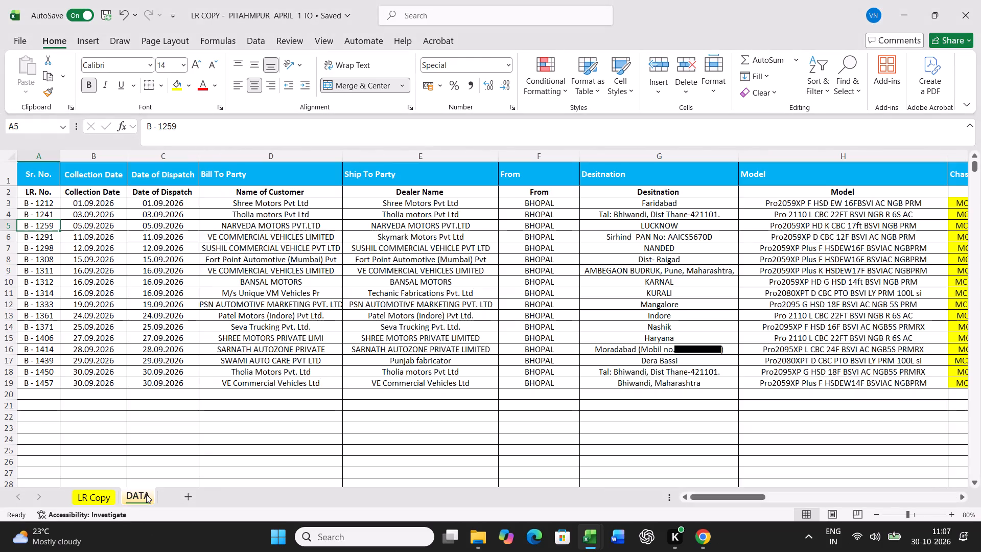
{"action": "left_click", "coordinate": [50, 238]}
{"action": "key", "text": "ctrl+c"}
{"action": "left_click", "coordinate": [105, 492]}
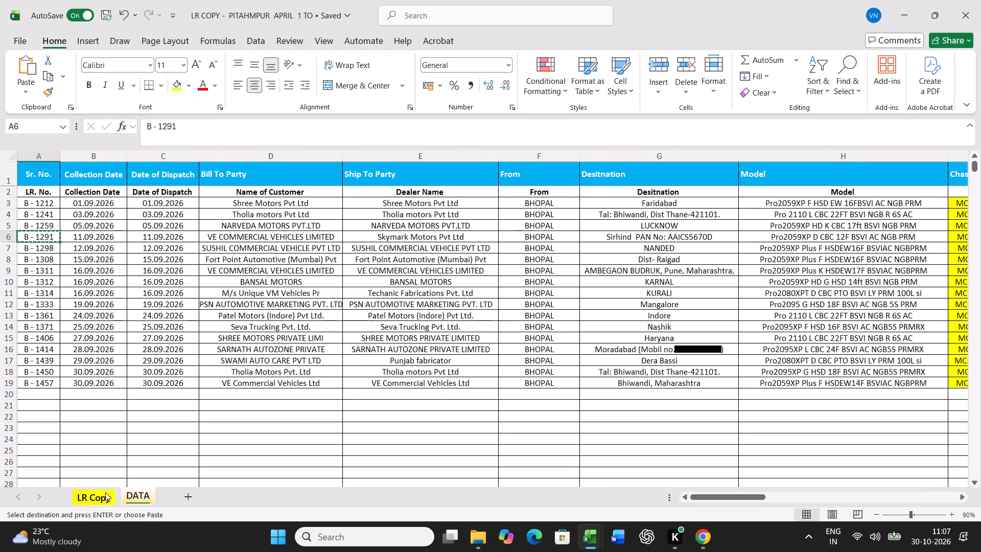
{"action": "key", "text": "ctrl+v"}
{"action": "key", "text": "ctrl+p"}
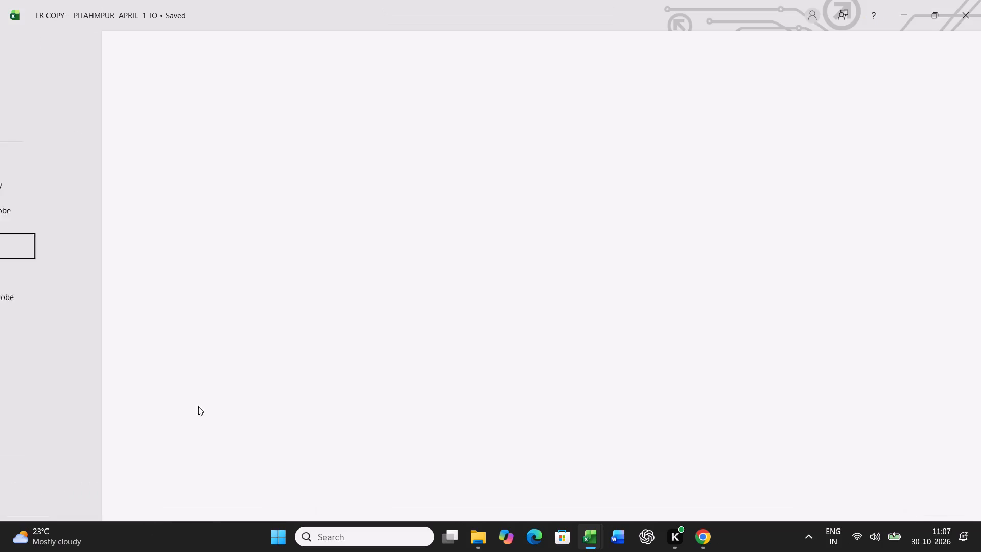
{"action": "left_click", "coordinate": [164, 113]}
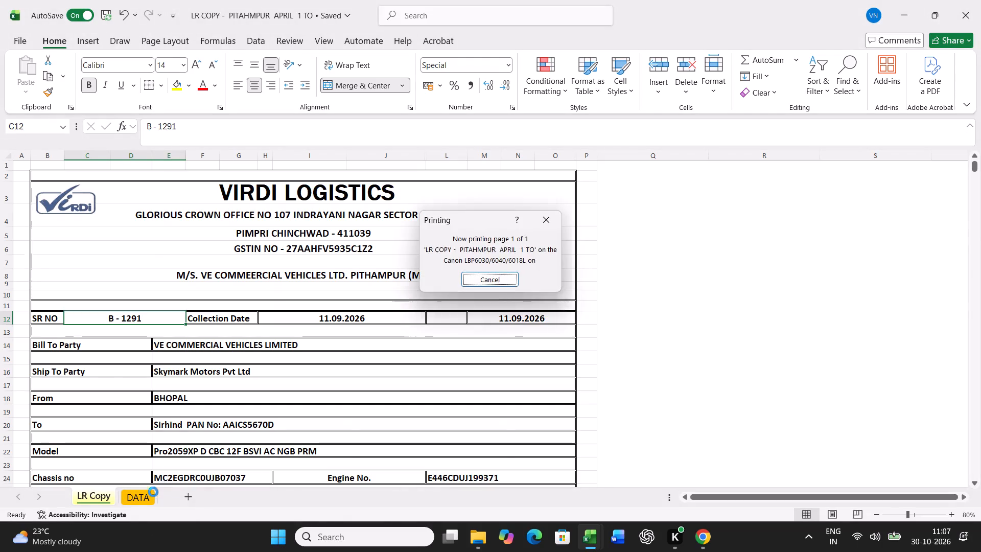
Copy B - 1298 from the DATA sheet into the SR NO cell of LR Copy and print the sheet.
{"action": "left_click", "coordinate": [141, 498]}
{"action": "left_click", "coordinate": [44, 249]}
{"action": "key", "text": "ctrl+c"}
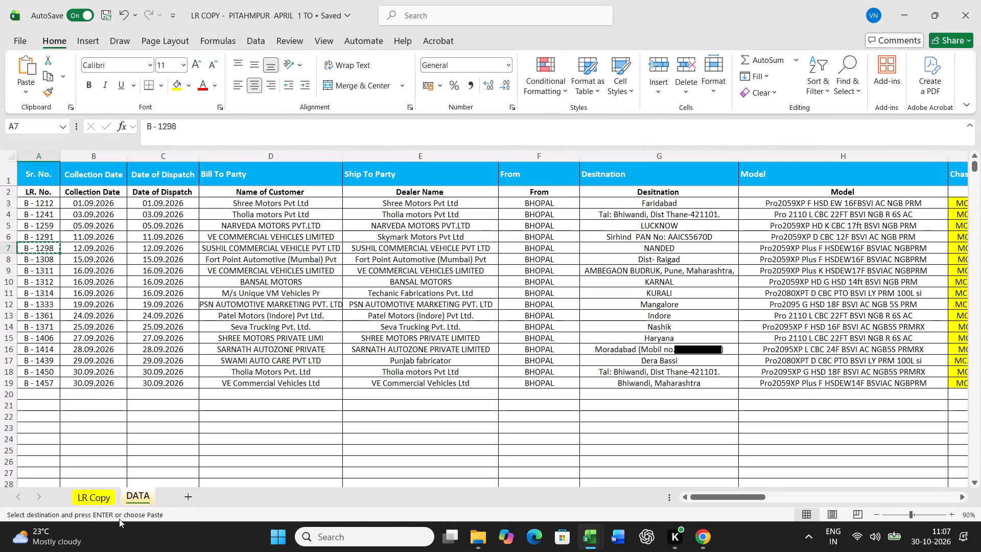
{"action": "left_click", "coordinate": [87, 499]}
{"action": "key", "text": "ctrl+v"}
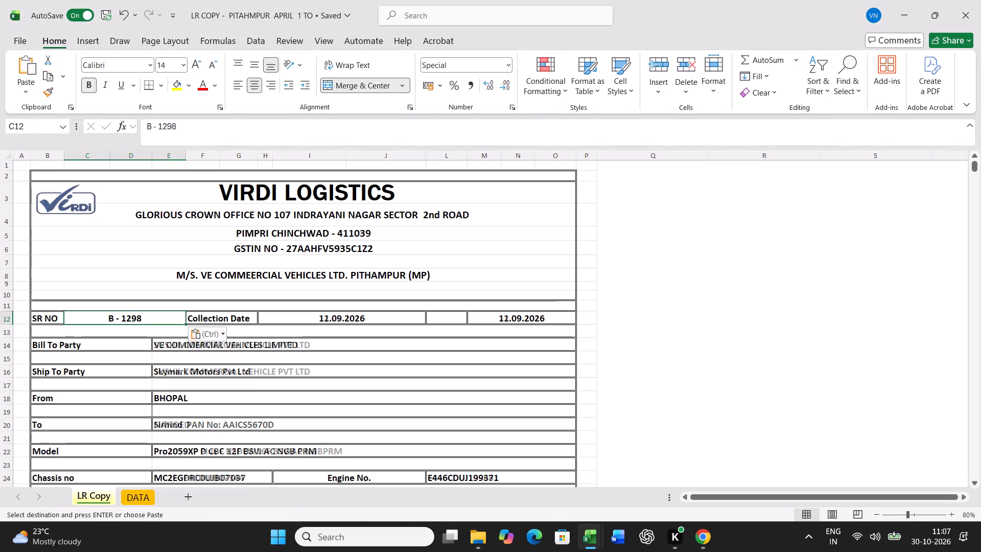
{"action": "key", "text": "ctrl+p"}
{"action": "left_click", "coordinate": [170, 73]}
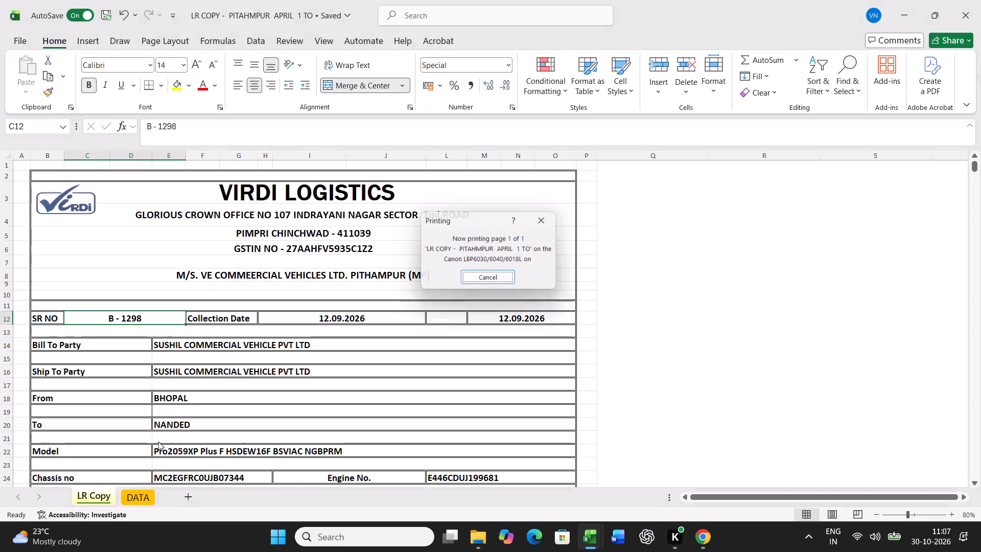
Copy B - 1308 from the DATA sheet into the SR NO cell of LR Copy and print the sheet.
{"action": "left_click", "coordinate": [145, 492]}
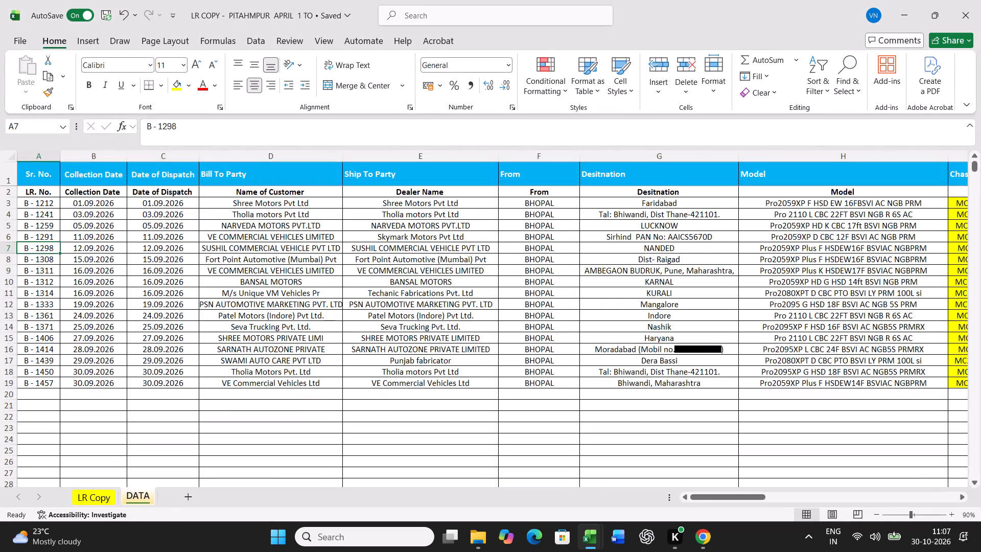
{"action": "left_click", "coordinate": [47, 259]}
{"action": "key", "text": "ctrl+c"}
{"action": "left_click", "coordinate": [99, 493]}
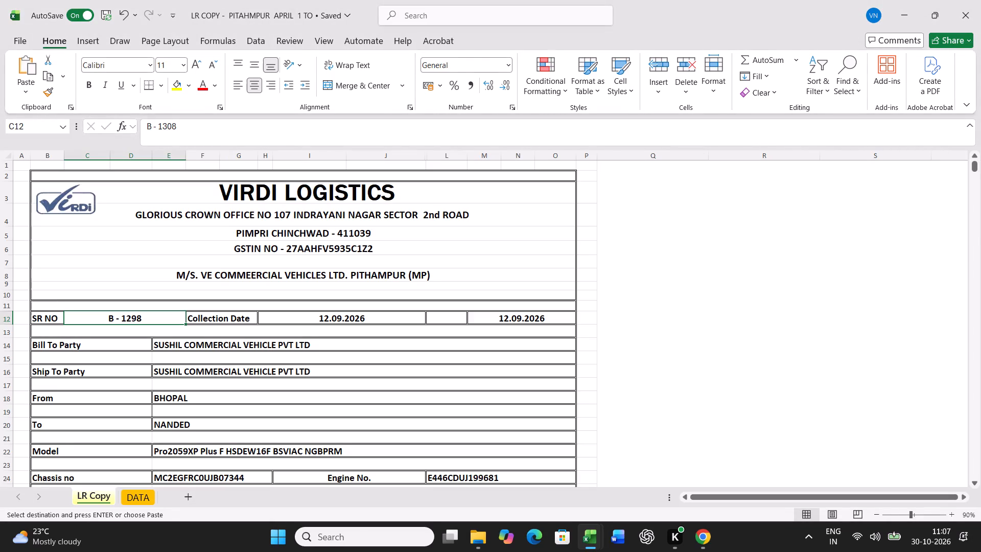
{"action": "key", "text": "ctrl+v"}
{"action": "key", "text": "ctrl+p"}
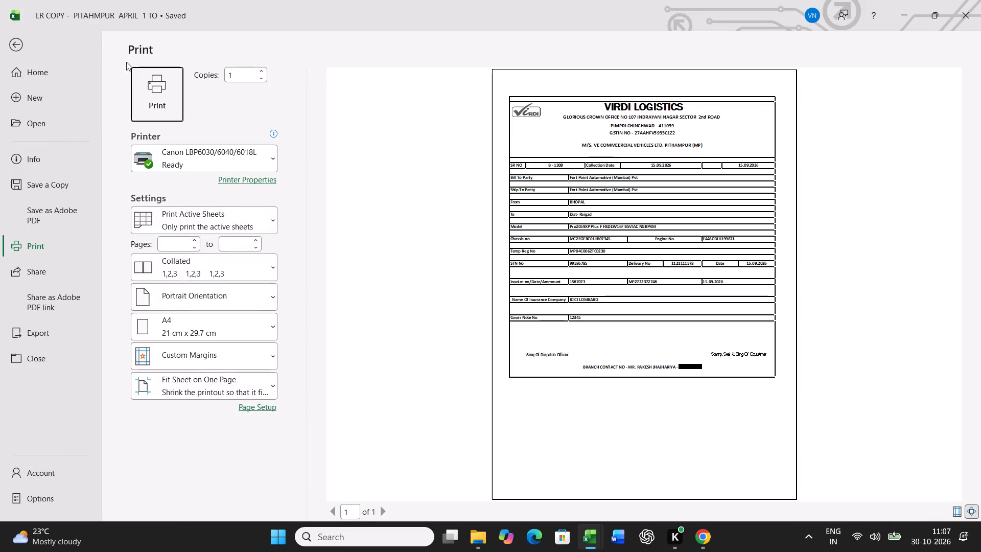
{"action": "left_click", "coordinate": [142, 88]}
Copy B - 1311 from the DATA sheet into the SR NO cell of LR Copy and print the sheet.
{"action": "left_click", "coordinate": [134, 498]}
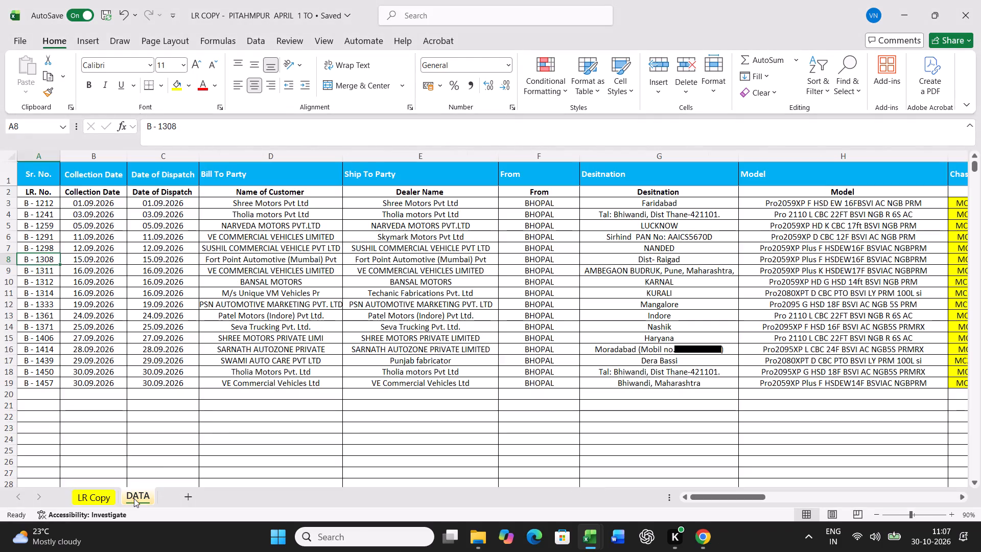
{"action": "left_click", "coordinate": [39, 267]}
{"action": "key", "text": "ctrl+c"}
{"action": "left_click", "coordinate": [104, 495]}
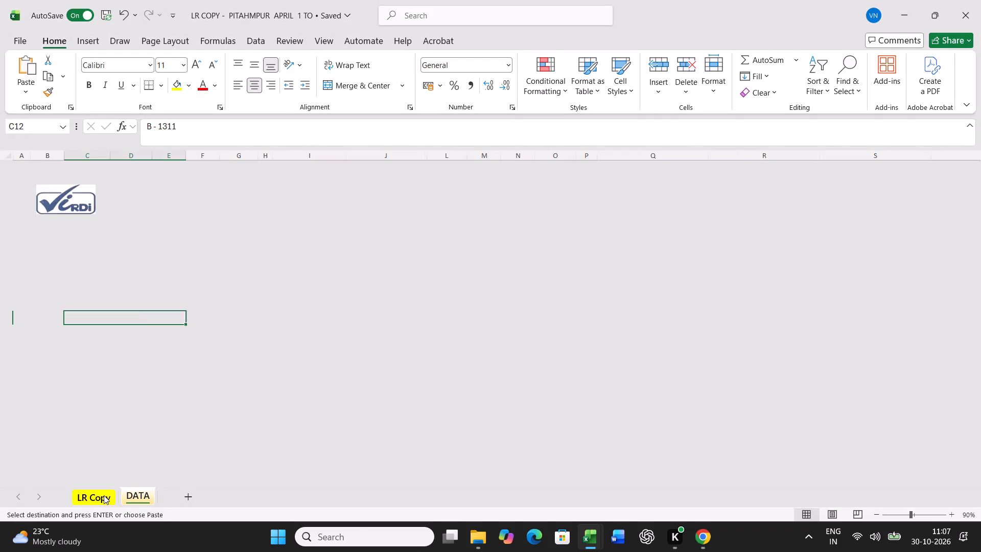
{"action": "key", "text": "ctrl+v"}
{"action": "key", "text": "ctrl+p"}
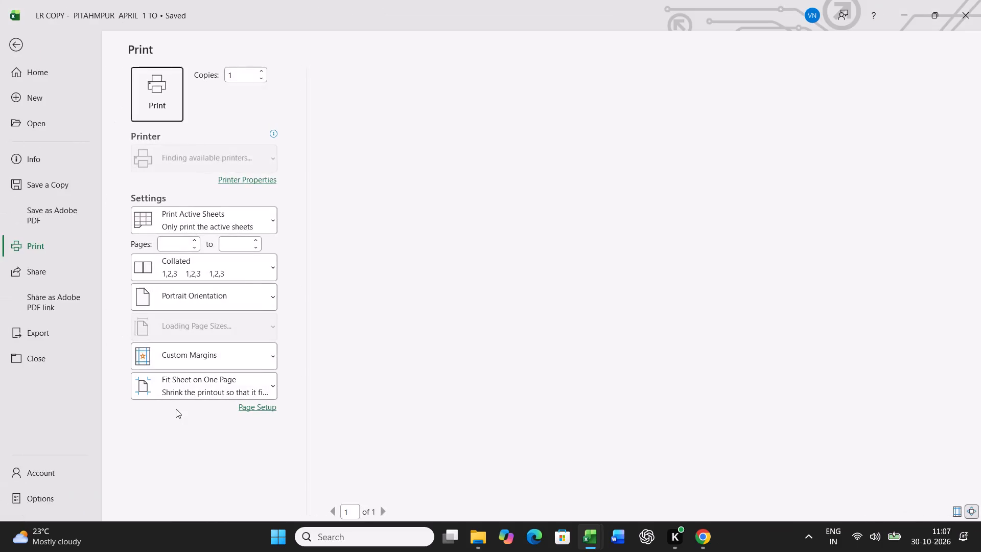
{"action": "left_click", "coordinate": [144, 79]}
Copy B - 1312 from the DATA sheet into the SR NO cell of LR Copy and print the sheet.
{"action": "left_click", "coordinate": [138, 499]}
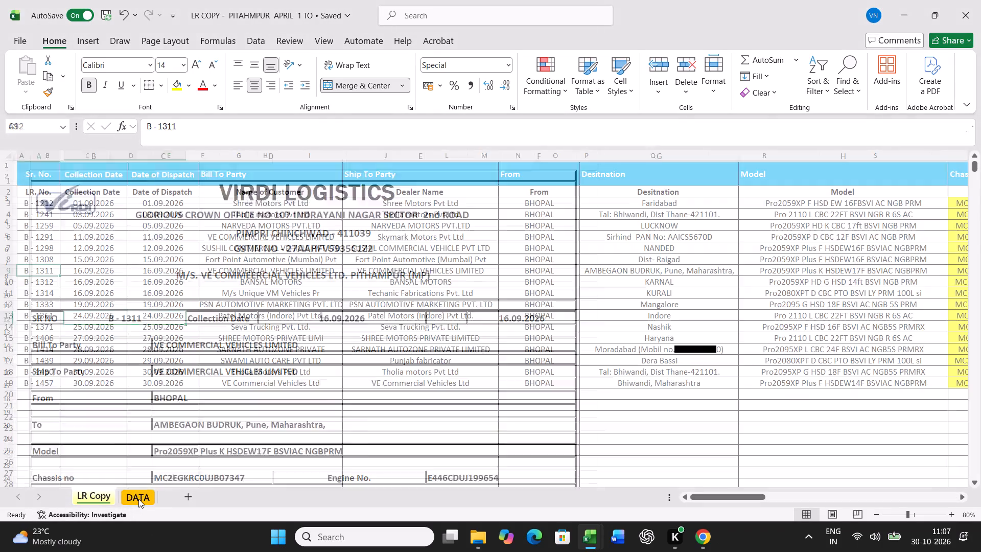
{"action": "left_click", "coordinate": [49, 281]}
{"action": "key", "text": "ctrl+c"}
{"action": "left_click", "coordinate": [113, 494]}
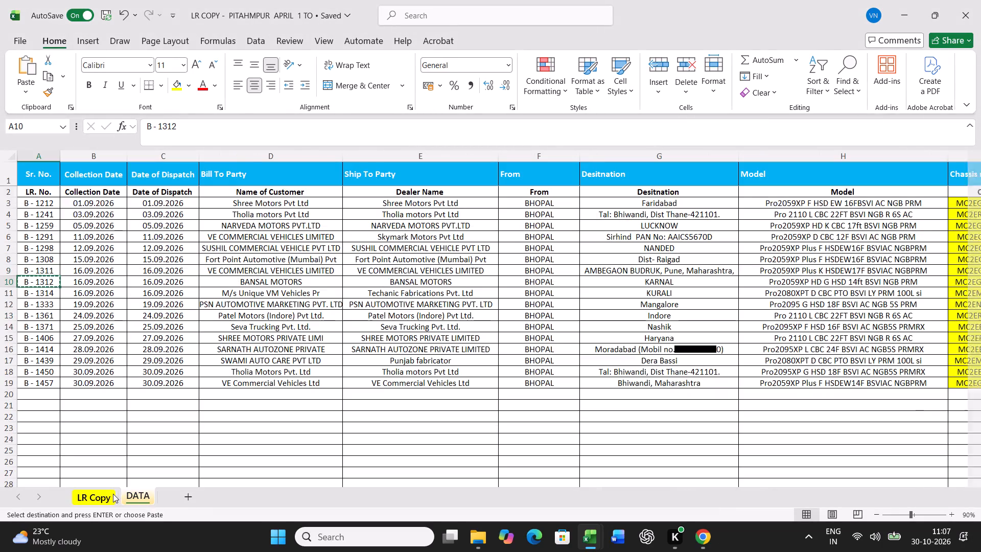
{"action": "key", "text": "ctrl+v"}
{"action": "key", "text": "ctrl+p"}
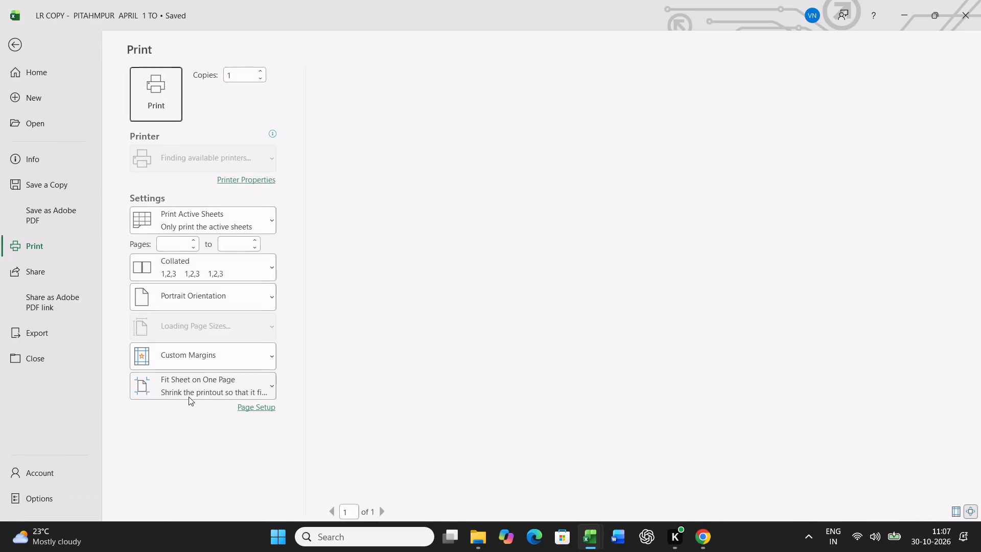
{"action": "left_click", "coordinate": [152, 96]}
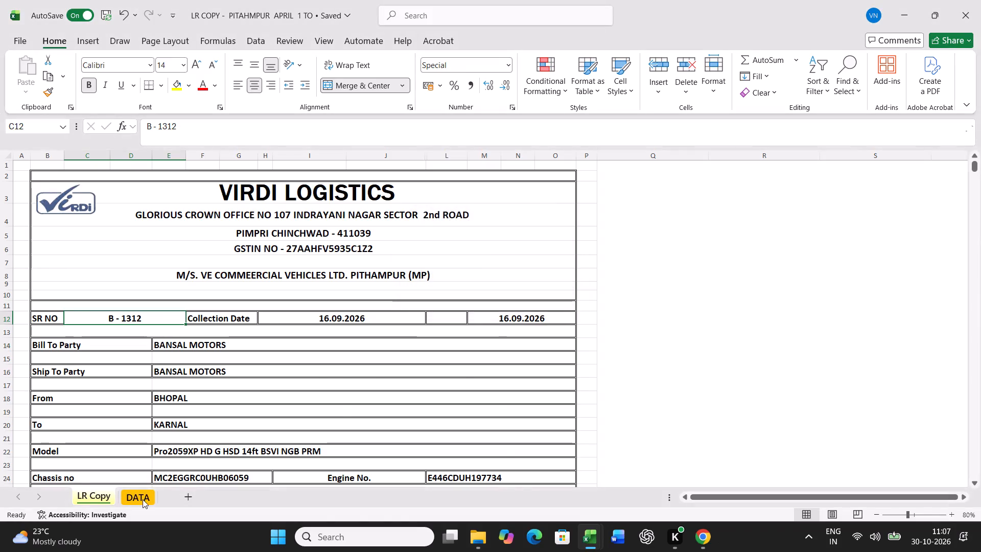
Copy B - 1314 from the DATA sheet into the SR NO cell of LR Copy and print the sheet.
{"action": "left_click", "coordinate": [142, 500]}
{"action": "left_click", "coordinate": [44, 291]}
{"action": "key", "text": "ctrl+c"}
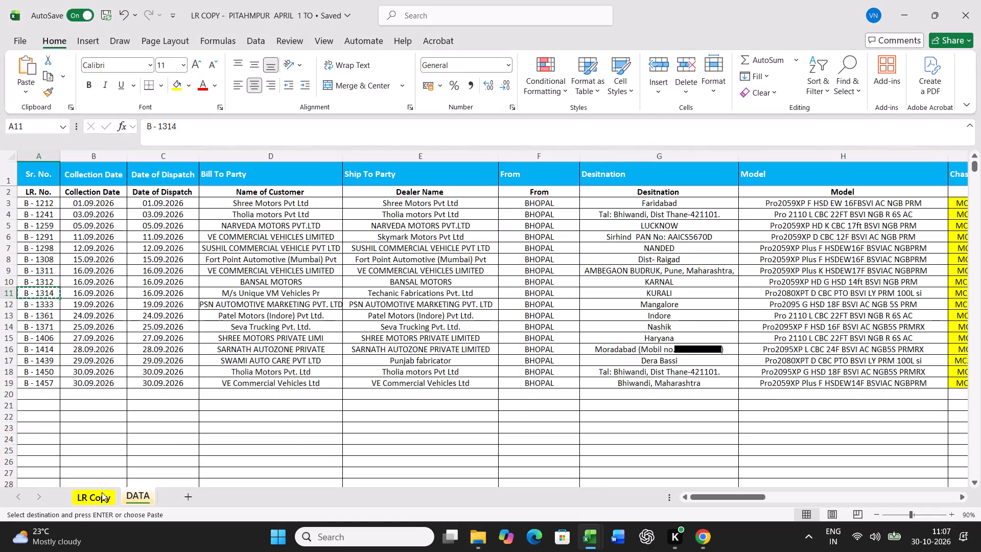
{"action": "left_click", "coordinate": [102, 492]}
{"action": "key", "text": "ctrl+v"}
{"action": "key", "text": "ctrl+p"}
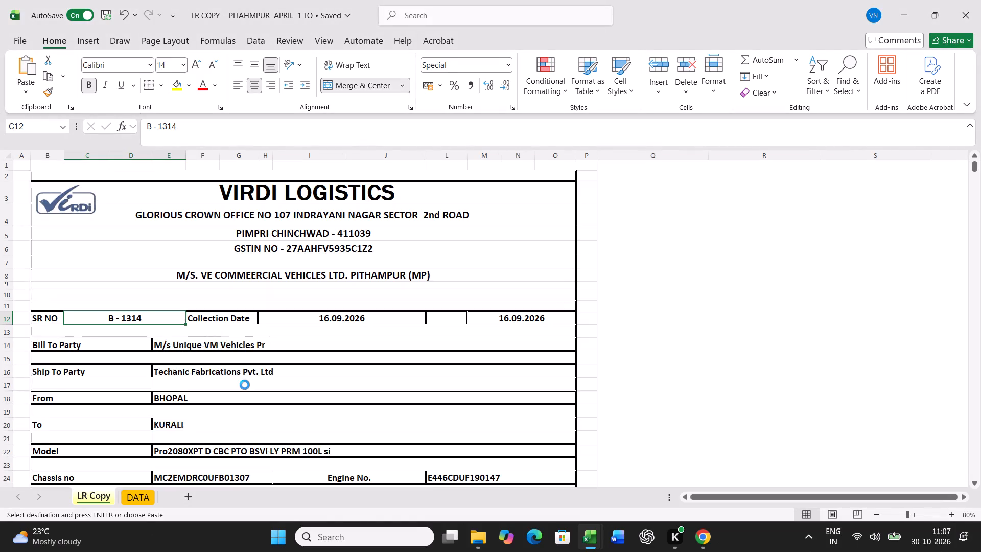
{"action": "left_click", "coordinate": [159, 91]}
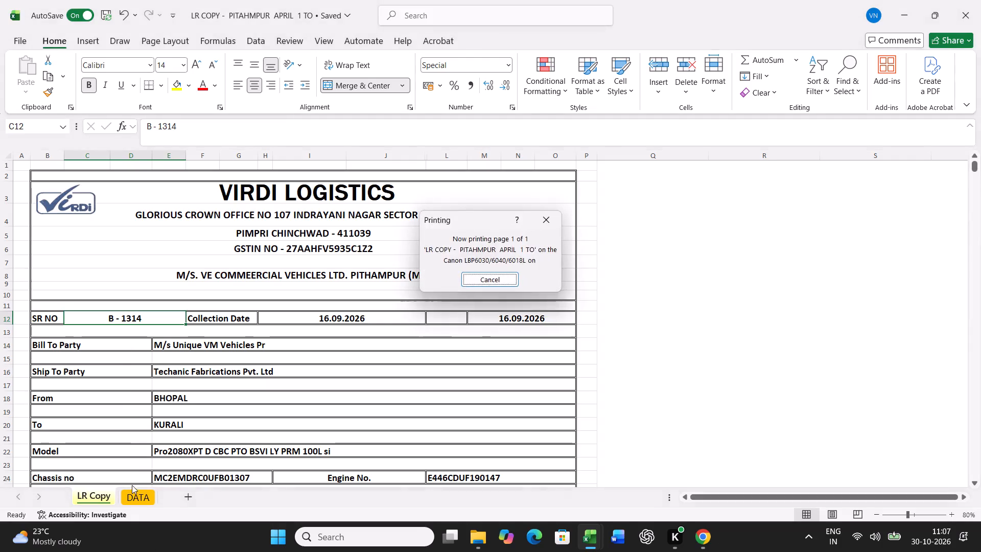
Copy B - 1333 from the DATA sheet into the SR NO cell of LR Copy and print the sheet.
{"action": "left_click", "coordinate": [139, 491]}
{"action": "left_click", "coordinate": [43, 303]}
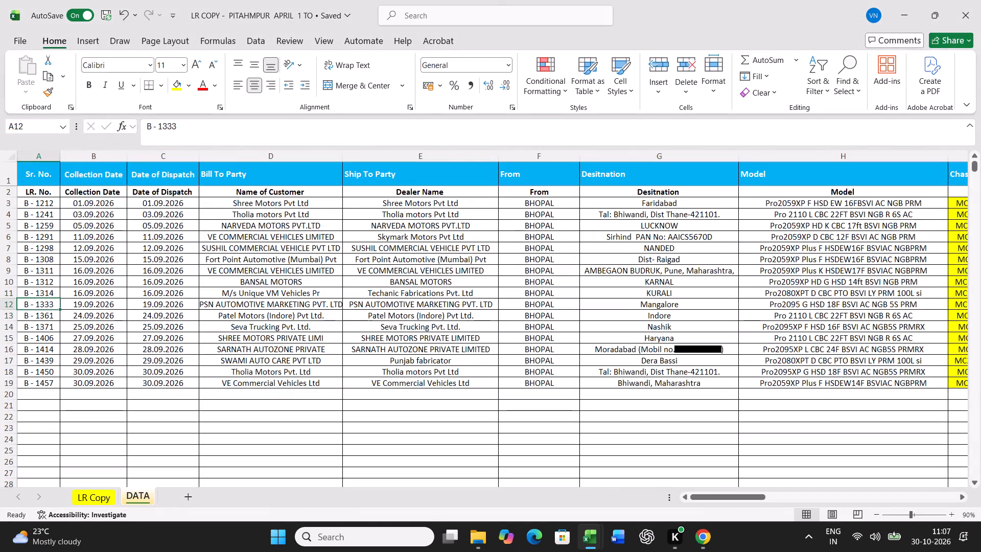
{"action": "key", "text": "ctrl+c"}
{"action": "left_click", "coordinate": [105, 494]}
{"action": "key", "text": "ctrl+v"}
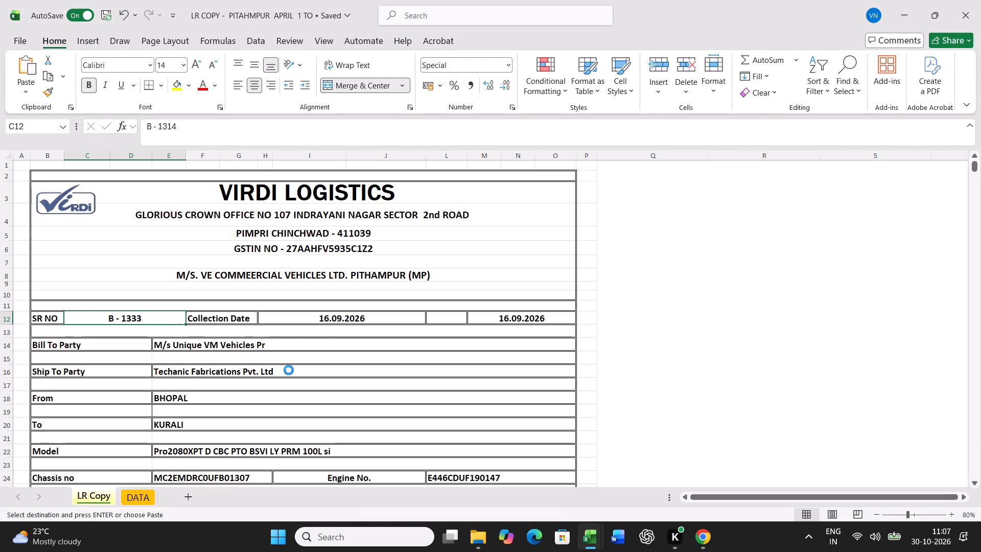
{"action": "key", "text": "ctrl+p"}
{"action": "left_click", "coordinate": [168, 95]}
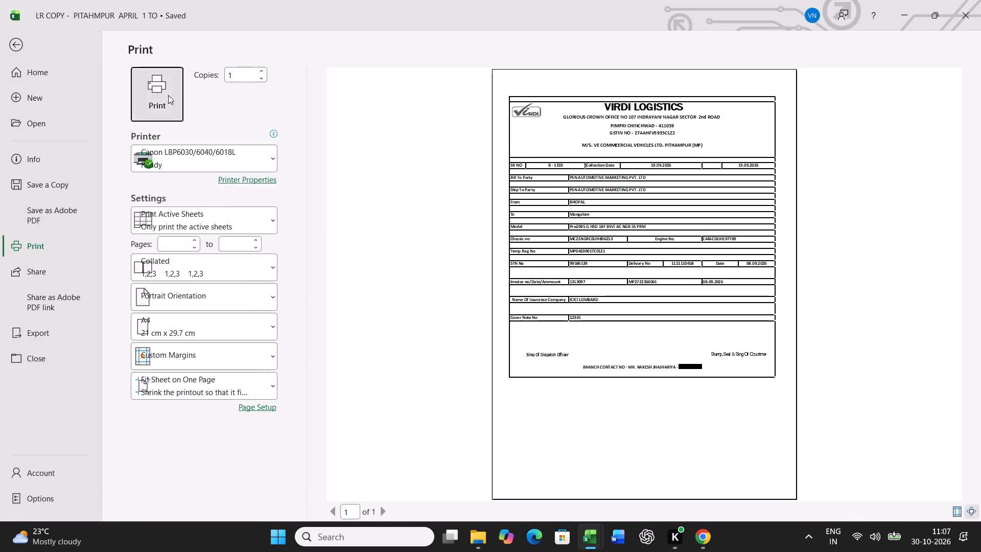
Copy B - 1361 from the DATA sheet into the SR NO cell of LR Copy and print the sheet.
{"action": "left_click", "coordinate": [146, 495]}
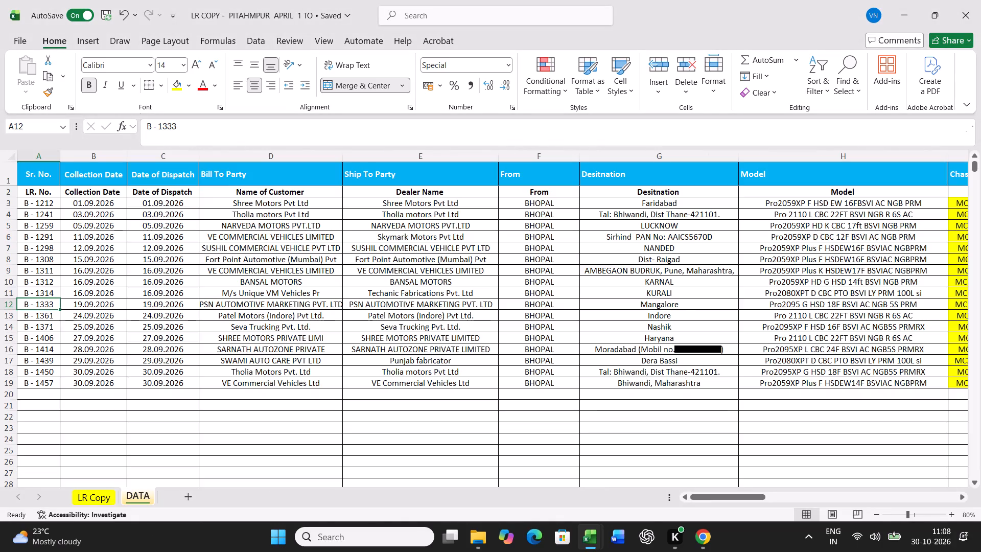
{"action": "left_click", "coordinate": [47, 317]}
{"action": "key", "text": "ctrl+c"}
{"action": "left_click", "coordinate": [100, 499]}
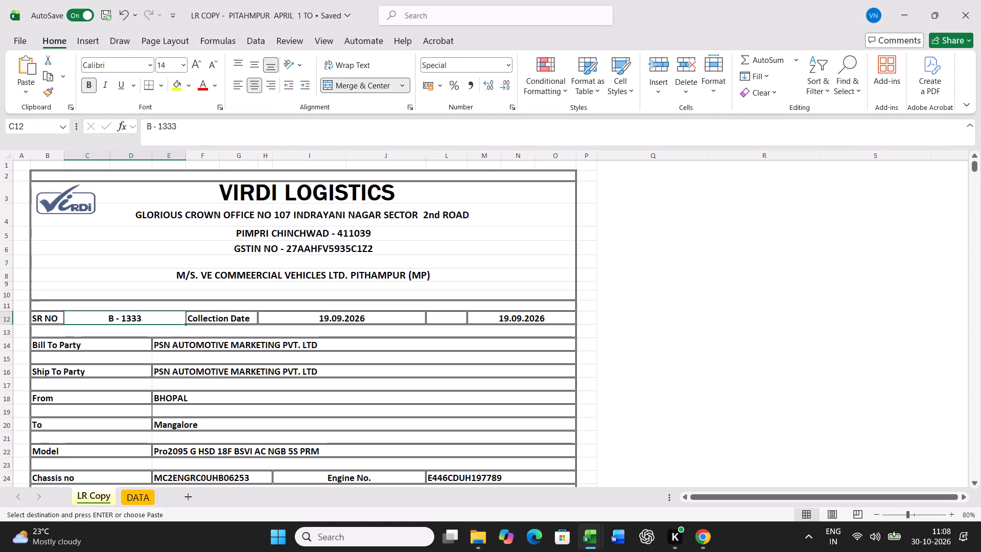
{"action": "key", "text": "ctrl+v"}
{"action": "key", "text": "ctrl+p"}
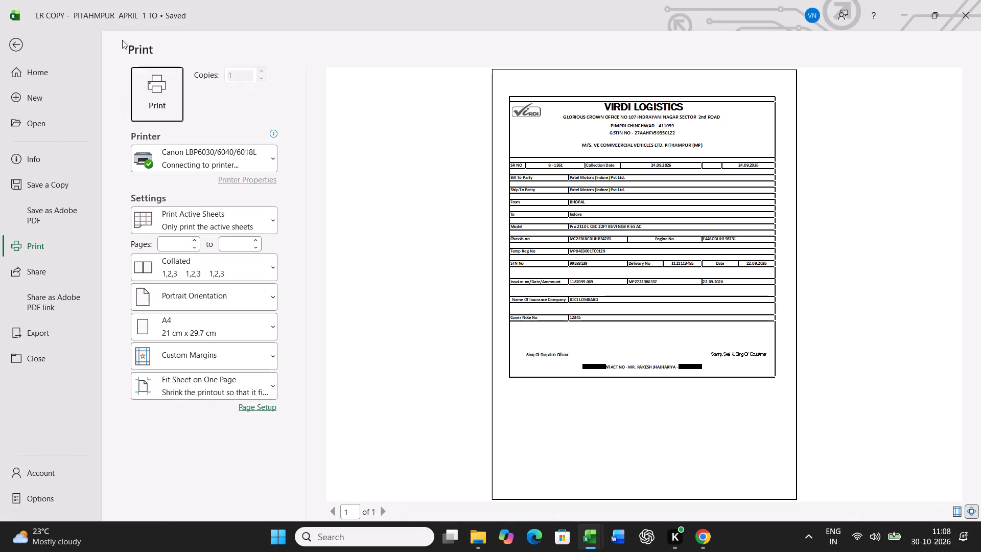
{"action": "left_click", "coordinate": [139, 78]}
Copy B - 1371 from the DATA sheet into the SR NO cell of LR Copy and print the sheet.
{"action": "left_click", "coordinate": [144, 498]}
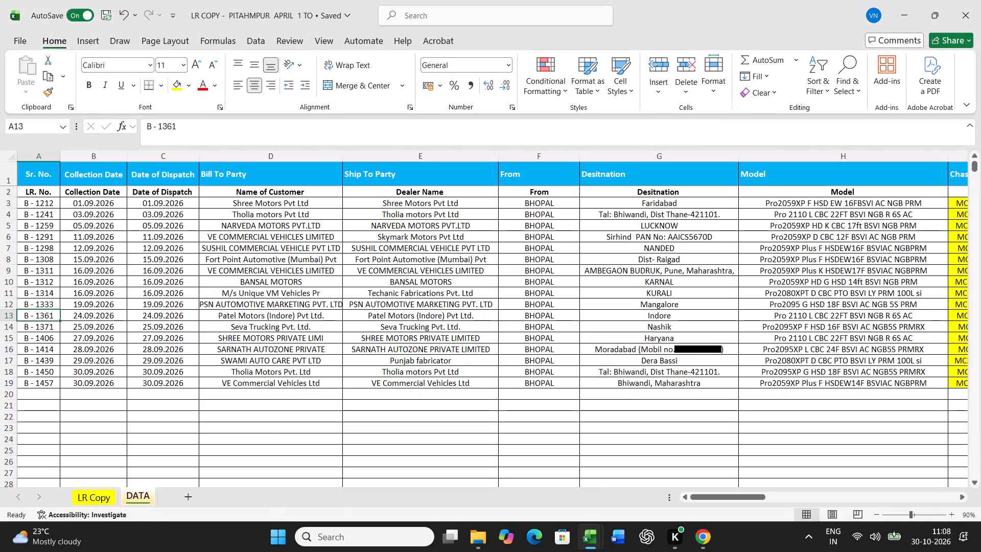
{"action": "left_click", "coordinate": [44, 326]}
{"action": "key", "text": "ctrl+c"}
{"action": "left_click", "coordinate": [100, 498]}
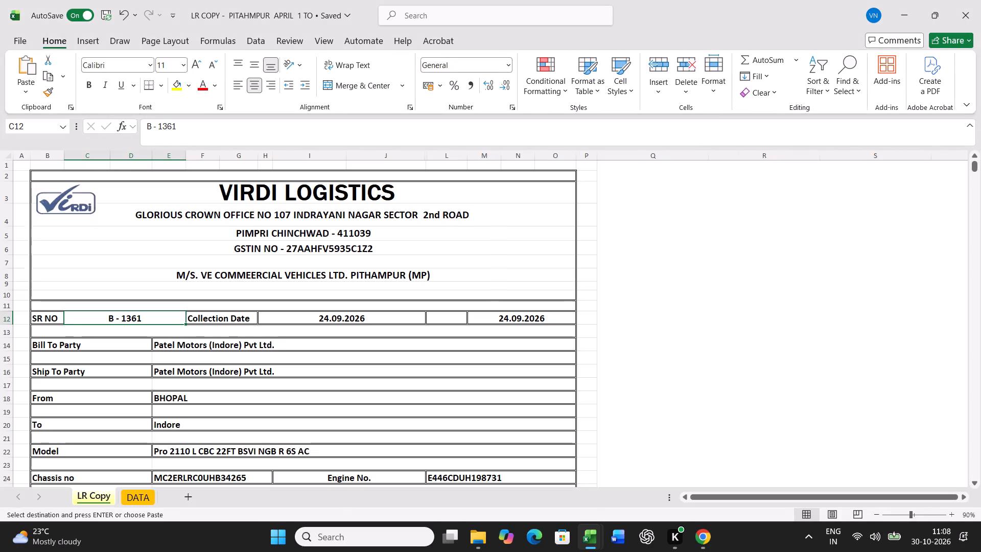
{"action": "key", "text": "ctrl+v"}
{"action": "key", "text": "ctrl+p"}
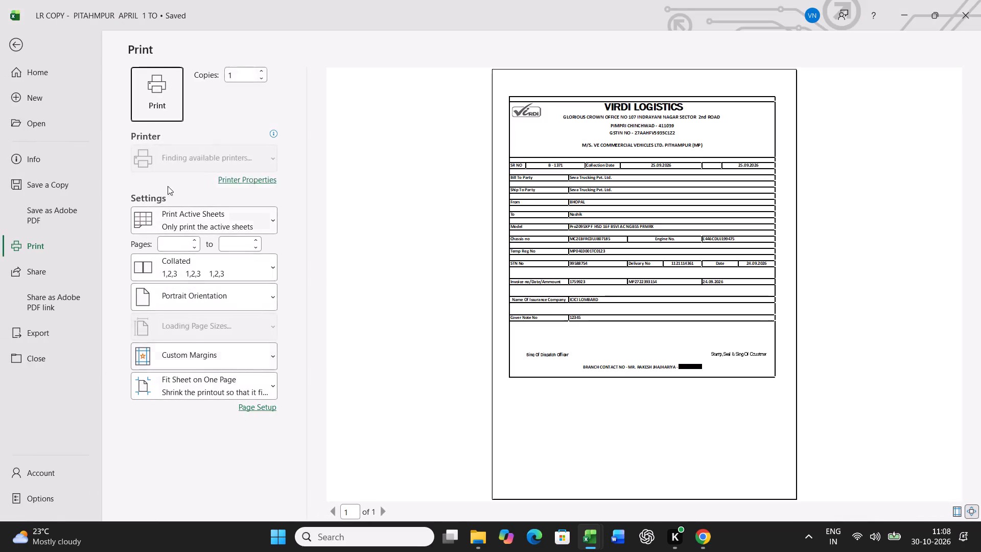
{"action": "left_click", "coordinate": [169, 92]}
Copy B - 1406 from the DATA sheet into the SR NO cell of LR Copy and print the sheet.
{"action": "left_click", "coordinate": [135, 498]}
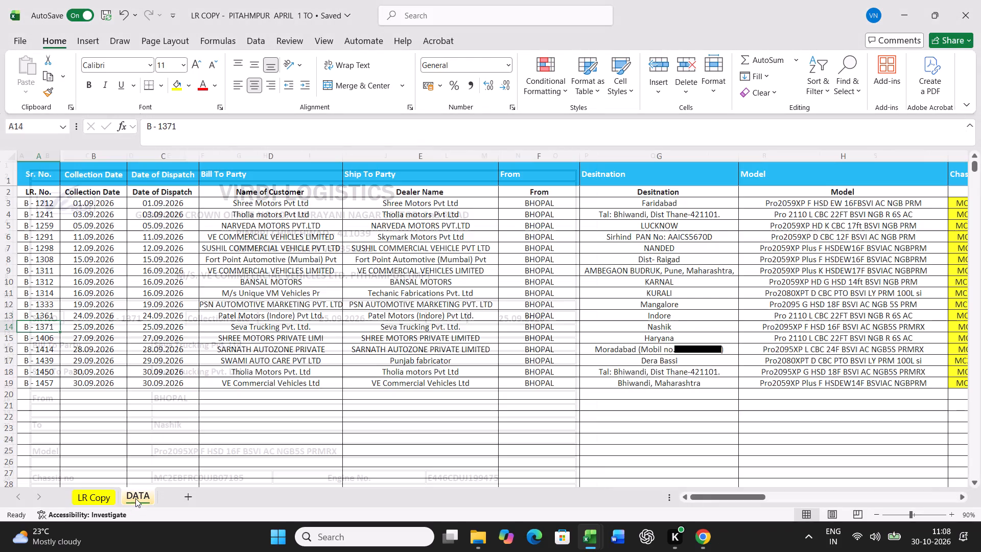
{"action": "left_click", "coordinate": [39, 339]}
{"action": "key", "text": "ctrl+c"}
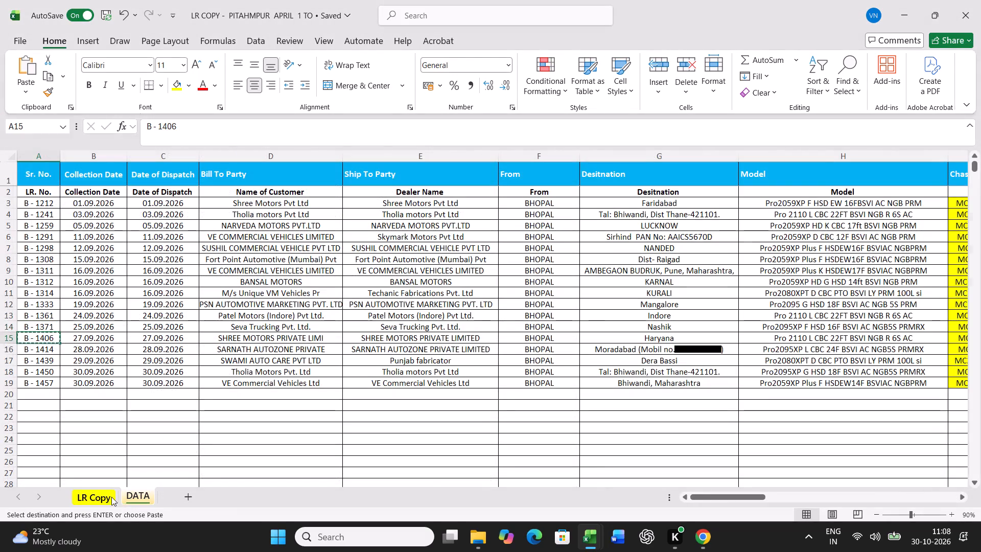
{"action": "left_click", "coordinate": [111, 497]}
{"action": "key", "text": "ctrl+v"}
{"action": "key", "text": "ctrl+p"}
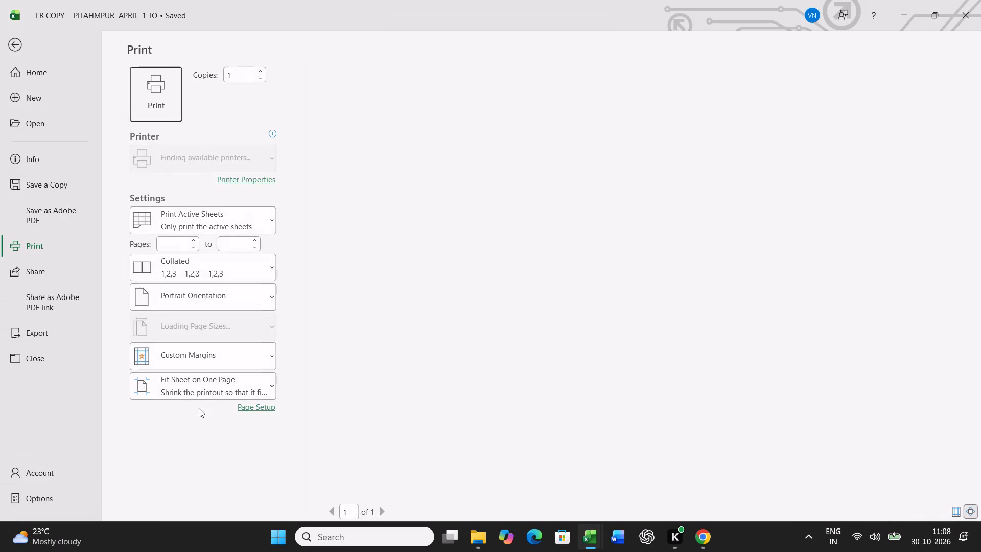
{"action": "left_click", "coordinate": [156, 111]}
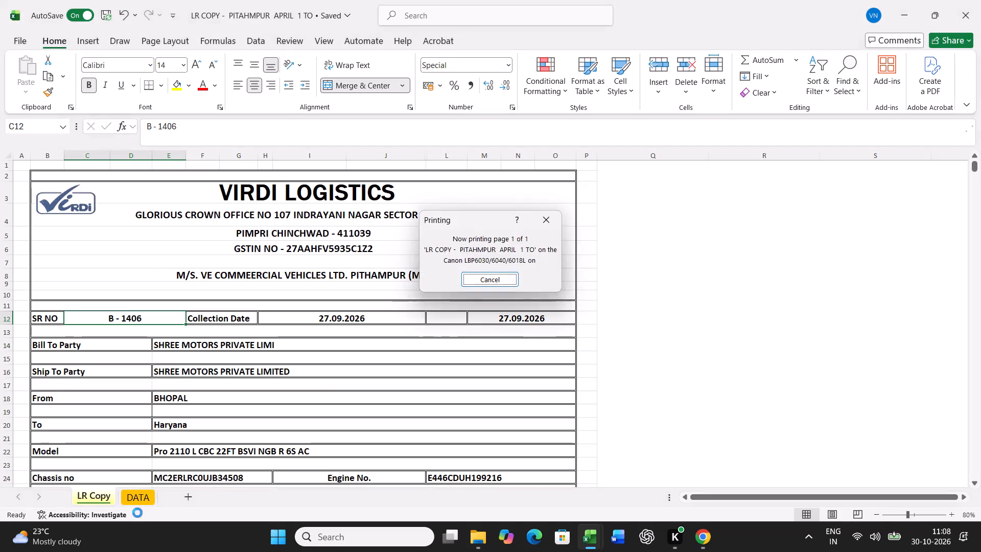
Copy B - 1414 from the DATA sheet into the SR NO cell of LR Copy and print the sheet.
{"action": "left_click", "coordinate": [136, 501]}
{"action": "left_click", "coordinate": [50, 344]}
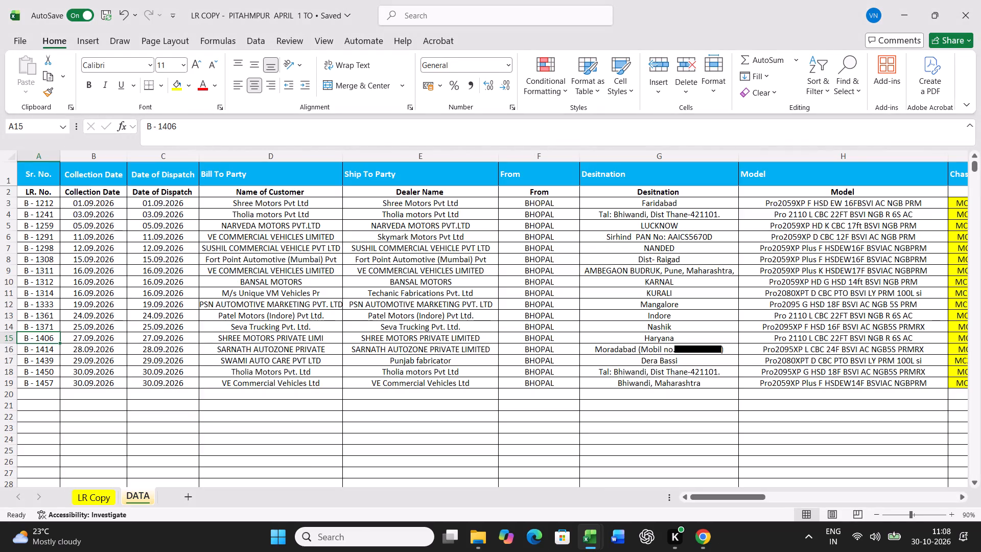
{"action": "left_click", "coordinate": [50, 350]}
{"action": "key", "text": "ctrl+c"}
{"action": "left_click", "coordinate": [103, 498]}
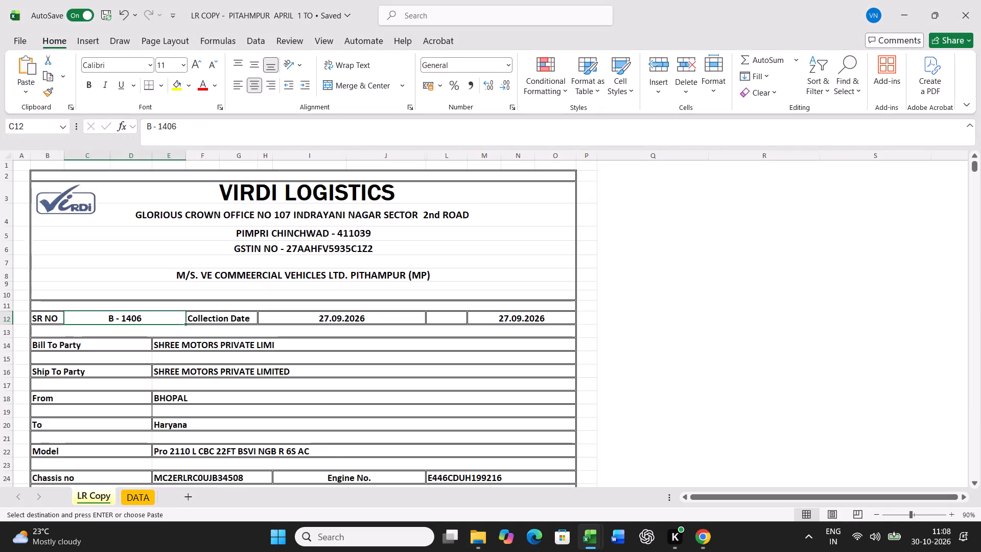
{"action": "key", "text": "ctrl+v"}
{"action": "key", "text": "ctrl+p"}
{"action": "left_click", "coordinate": [166, 99]}
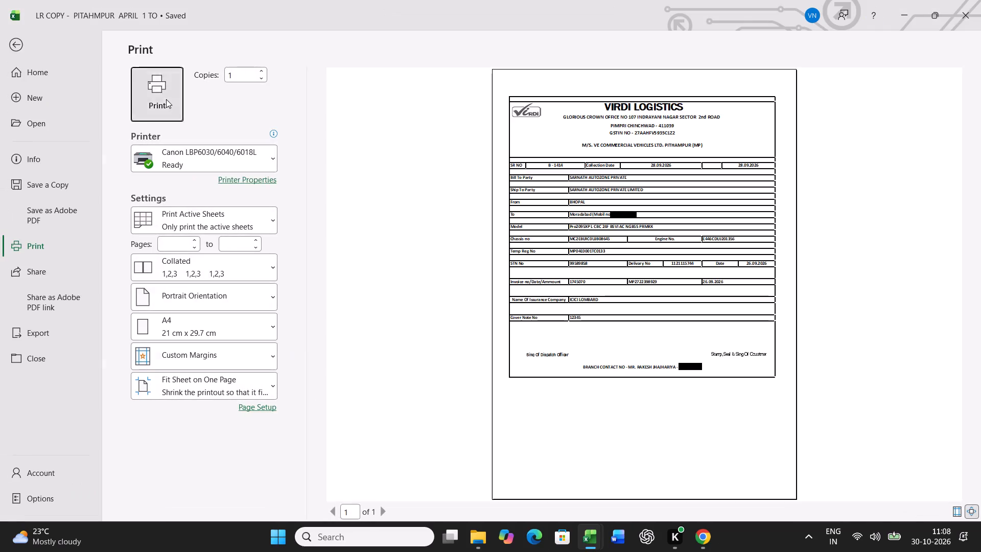
Copy B - 1439 from the DATA sheet into the SR NO cell of LR Copy and print the sheet.
{"action": "left_click", "coordinate": [142, 498]}
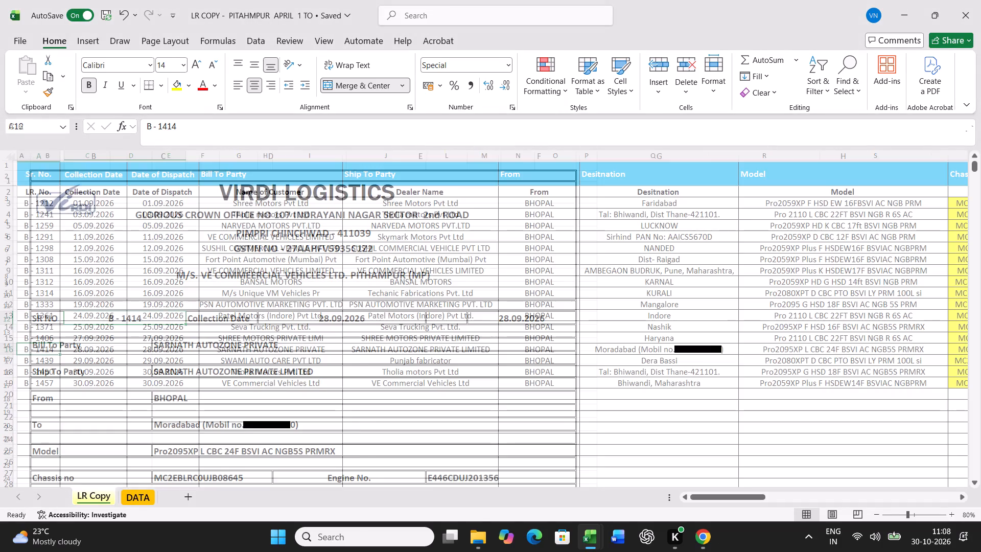
{"action": "left_click", "coordinate": [44, 360]}
{"action": "key", "text": "ctrl+c"}
{"action": "left_click", "coordinate": [85, 500]}
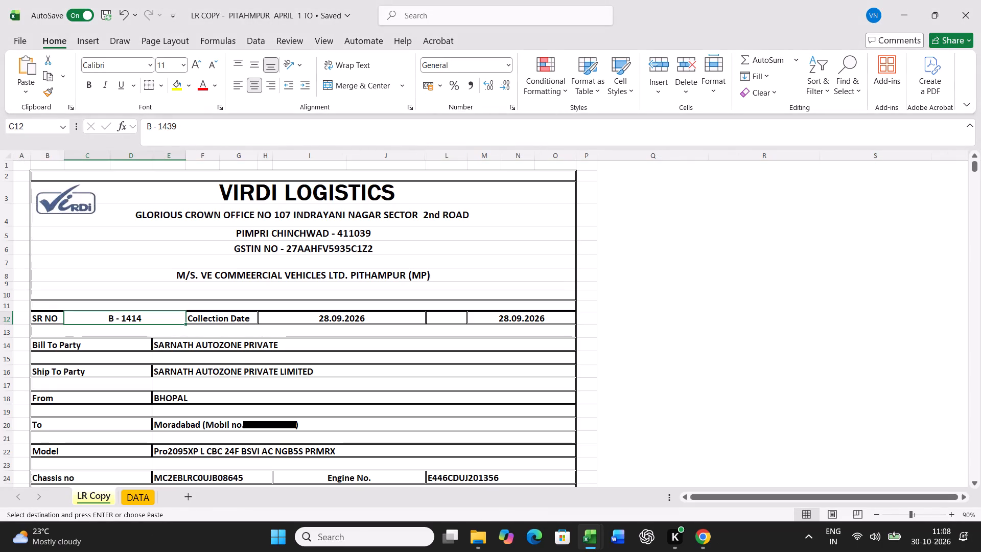
{"action": "key", "text": "ctrl+v"}
{"action": "key", "text": "ctrl+p"}
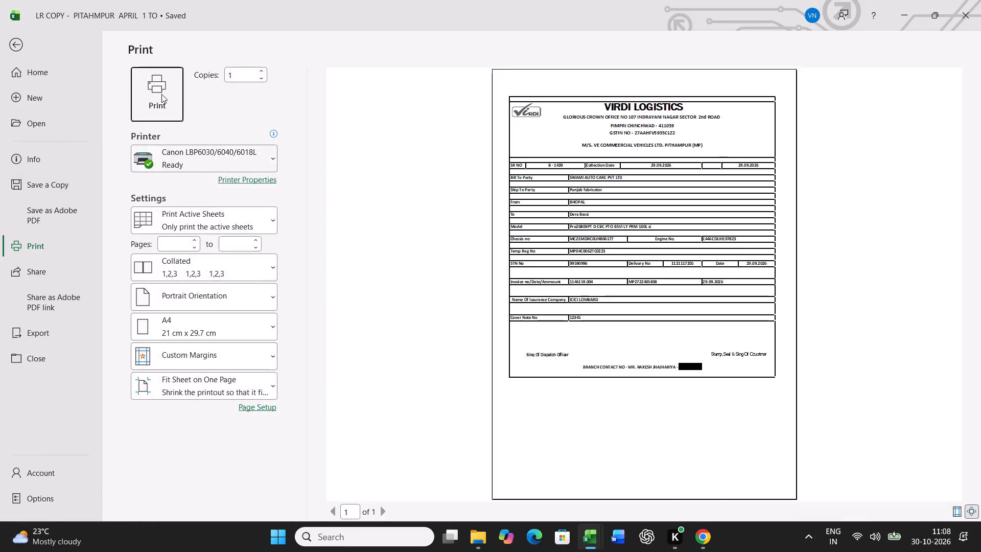
{"action": "left_click", "coordinate": [161, 94]}
Copy B - 1450 from the DATA sheet into the SR NO cell of LR Copy and print the sheet.
{"action": "left_click", "coordinate": [149, 502]}
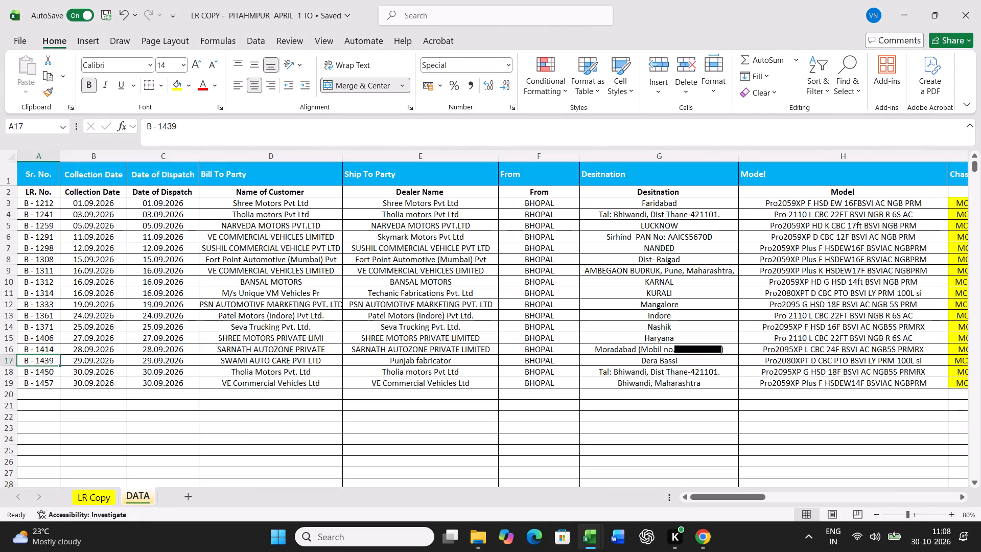
{"action": "left_click", "coordinate": [42, 376]}
{"action": "key", "text": "ctrl+c"}
{"action": "left_click", "coordinate": [90, 502]}
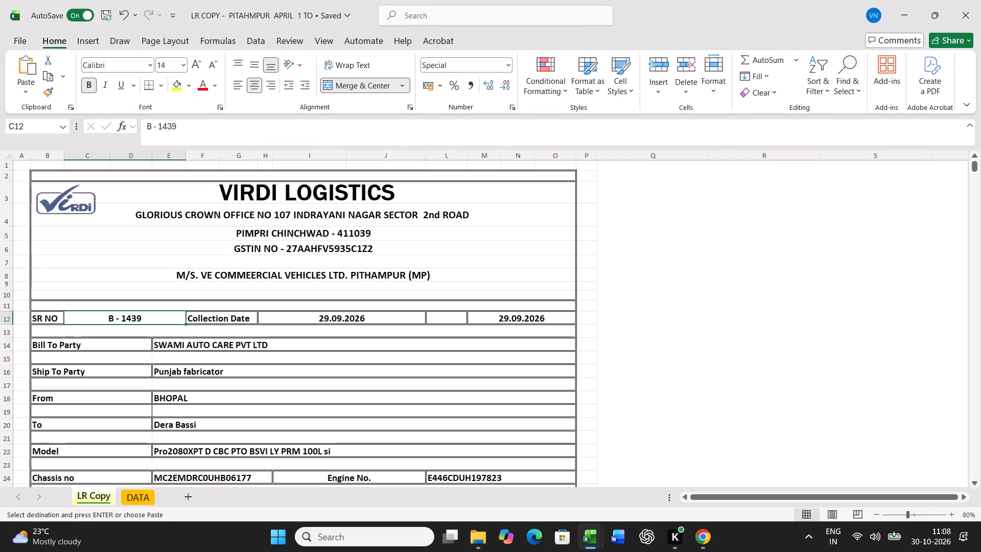
{"action": "key", "text": "ctrl+v"}
{"action": "key", "text": "ctrl+p"}
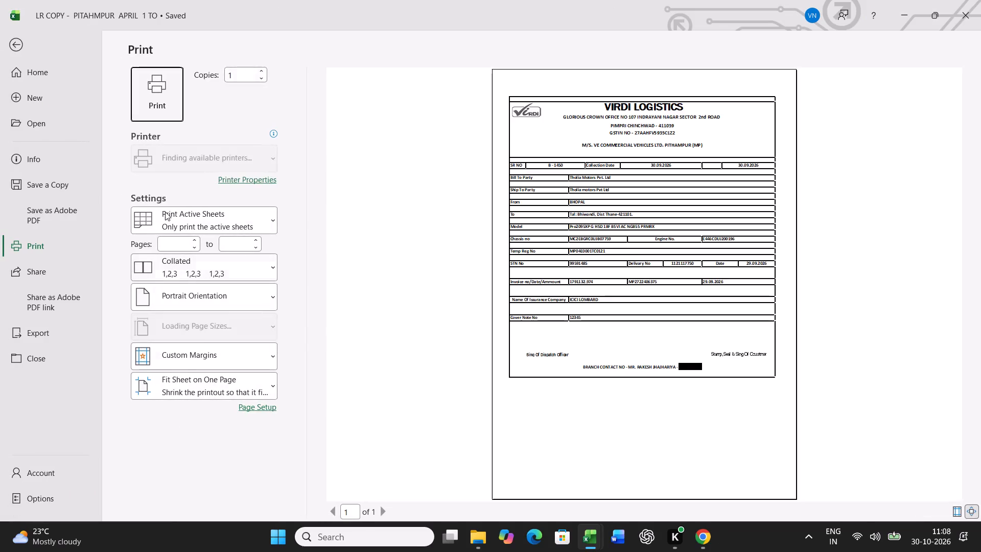
{"action": "left_click", "coordinate": [150, 95]}
Copy B - 1457 from the DATA sheet into the SR NO cell of LR Copy and print the sheet.
{"action": "left_click", "coordinate": [144, 500]}
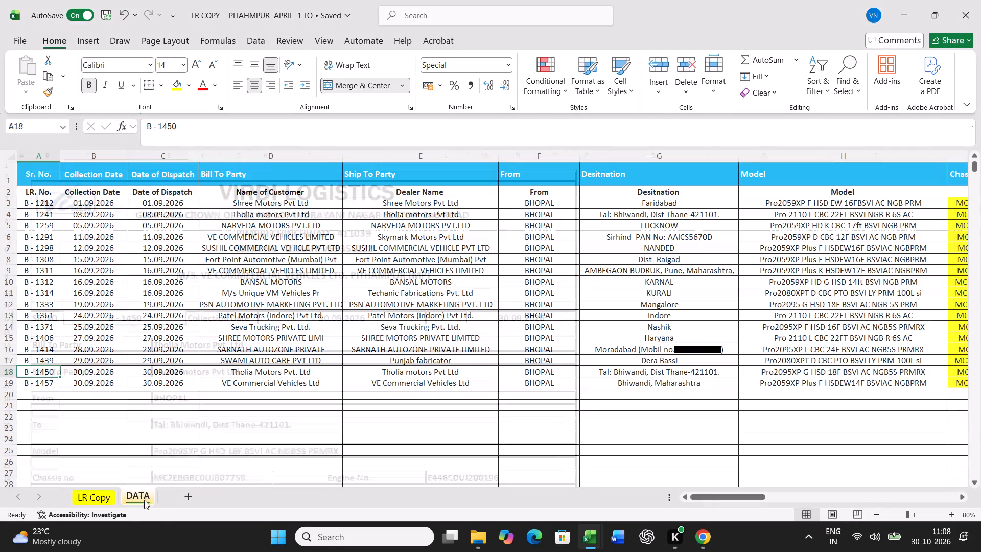
{"action": "left_click", "coordinate": [39, 386]}
{"action": "key", "text": "ctrl+c"}
{"action": "left_click", "coordinate": [105, 493]}
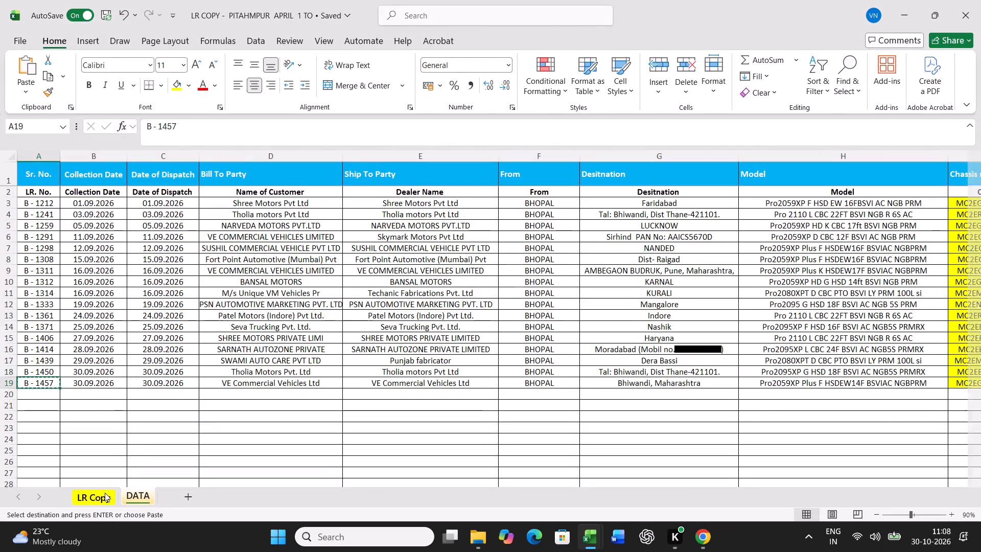
{"action": "key", "text": "ctrl+v"}
{"action": "key", "text": "ctrl+p"}
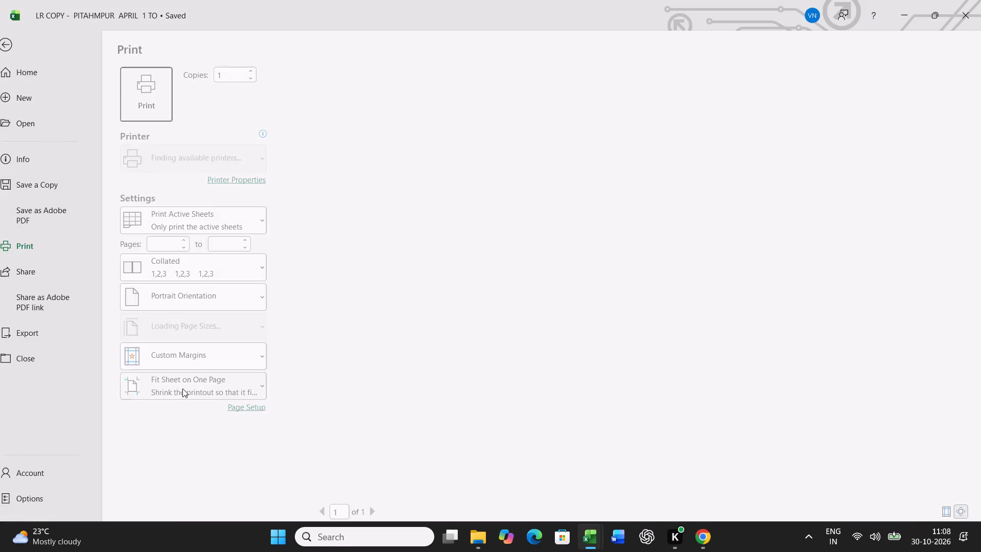
Print one copy of the LR Copy sheet for B - 1457, fitted on one page in portrait orientation.
{"action": "left_click", "coordinate": [153, 106]}
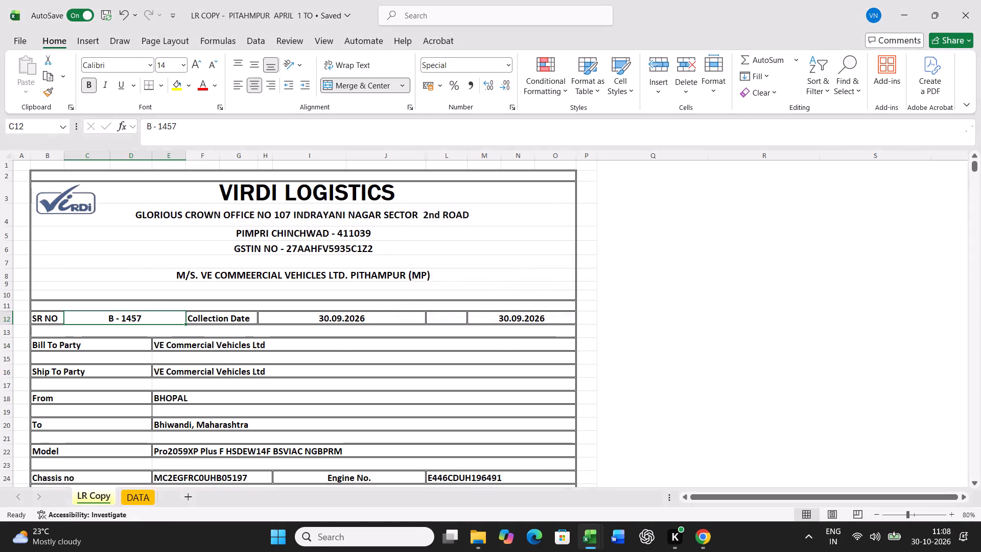
Switch to the DATA sheet, then save and close the LR COPY - PITAHMPUR APRIL 1 TO workbook.
{"action": "left_click", "coordinate": [143, 494]}
{"action": "key", "text": "ctrl+s"}
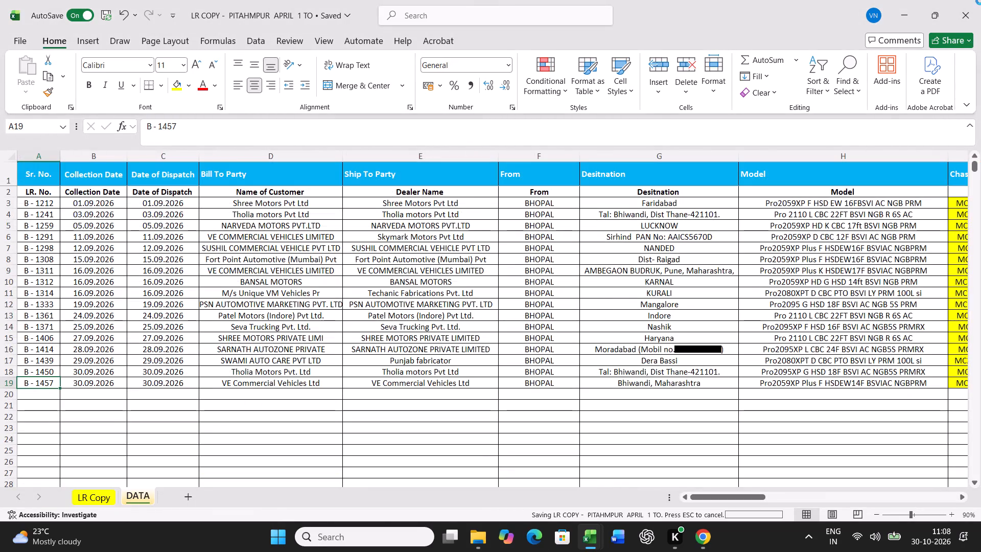
{"action": "left_click", "coordinate": [972, 10]}
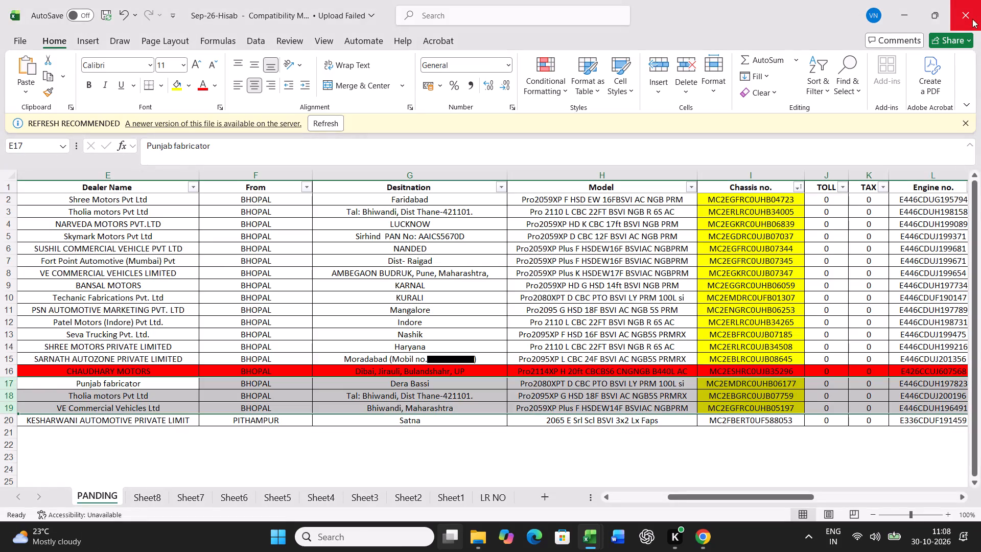
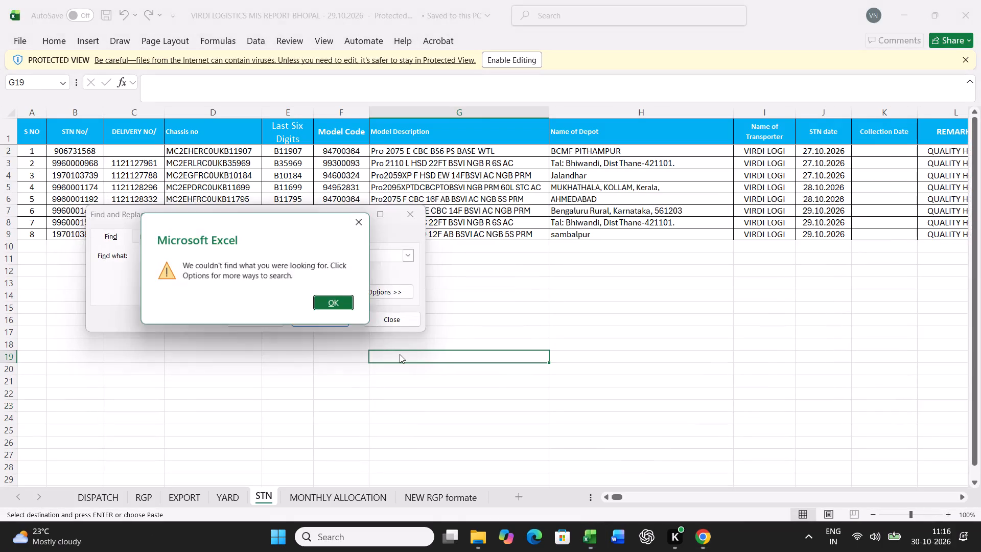
{"action": "key", "text": "Return"}
{"action": "key", "text": "Escape"}
{"action": "left_click", "coordinate": [233, 492]}
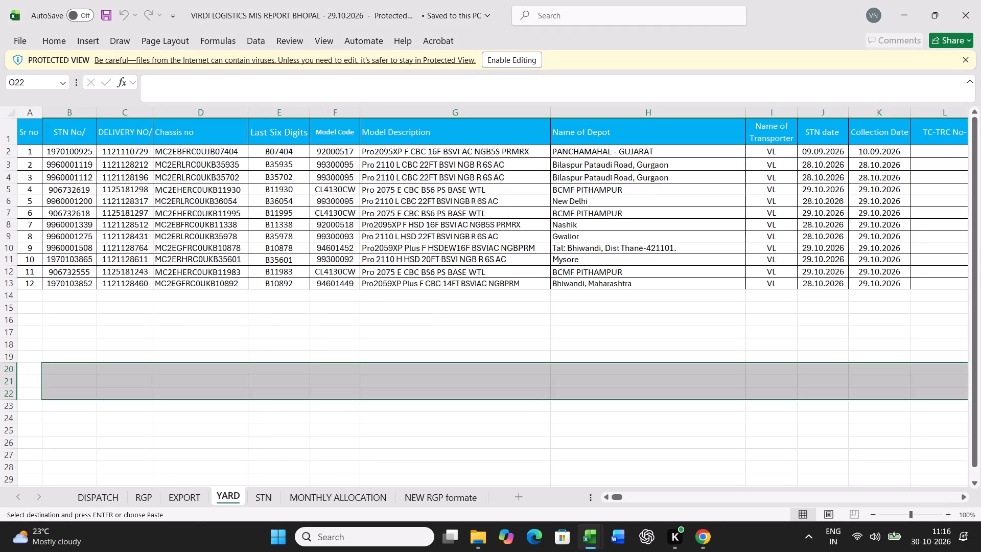
{"action": "left_click", "coordinate": [277, 377]}
{"action": "key", "text": "ctrl+f"}
{"action": "key", "text": "Return"}
{"action": "key", "text": "Return"}
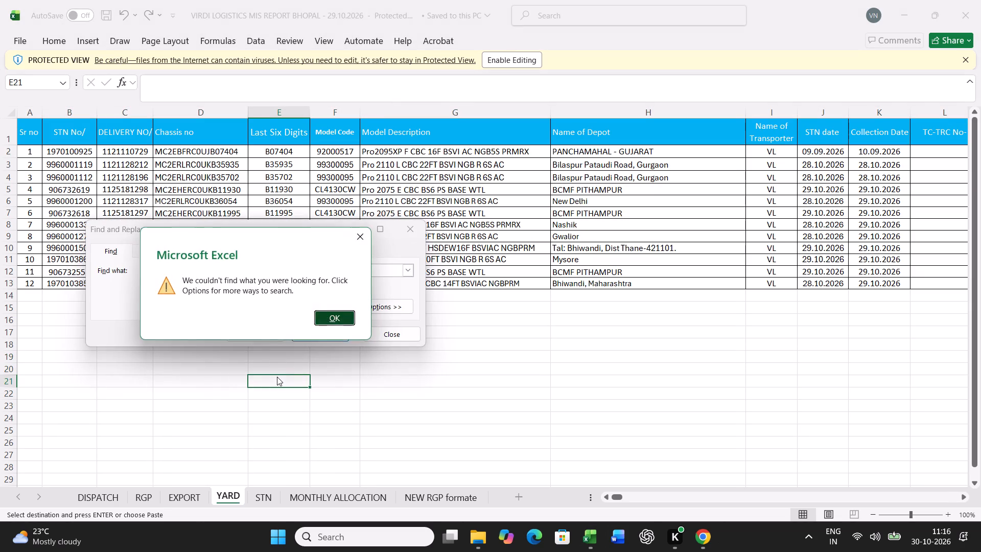
{"action": "key", "text": "Escape"}
{"action": "left_click", "coordinate": [325, 495]}
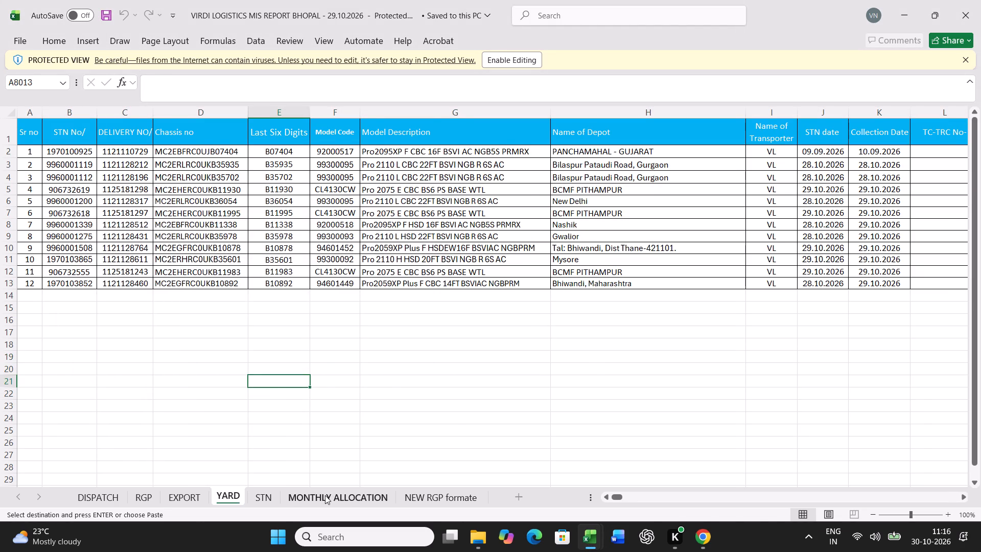
{"action": "left_click", "coordinate": [356, 395]}
{"action": "key", "text": "ctrl+f"}
{"action": "key", "text": "Return"}
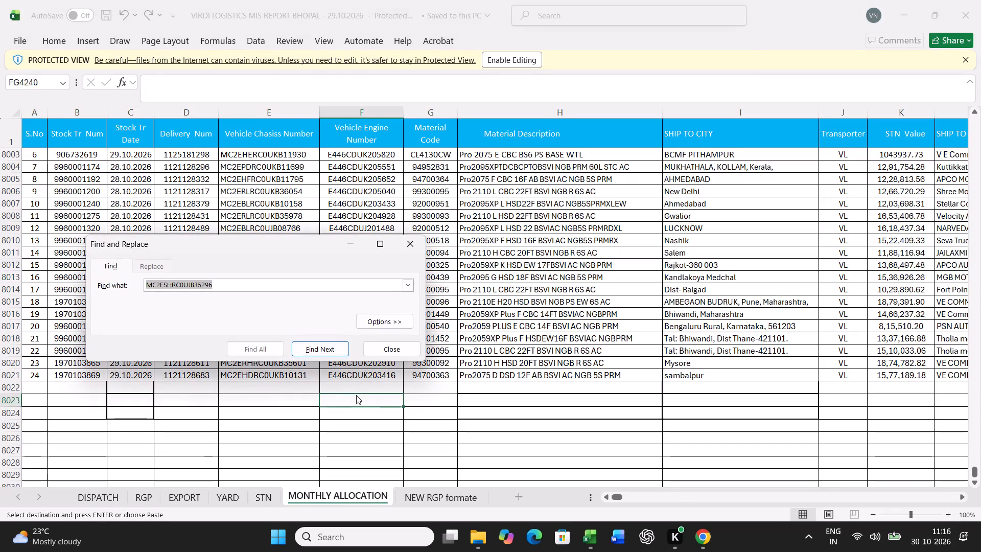
{"action": "key", "text": "Return"}
{"action": "key", "text": "Escape"}
{"action": "key", "text": "Escape"}
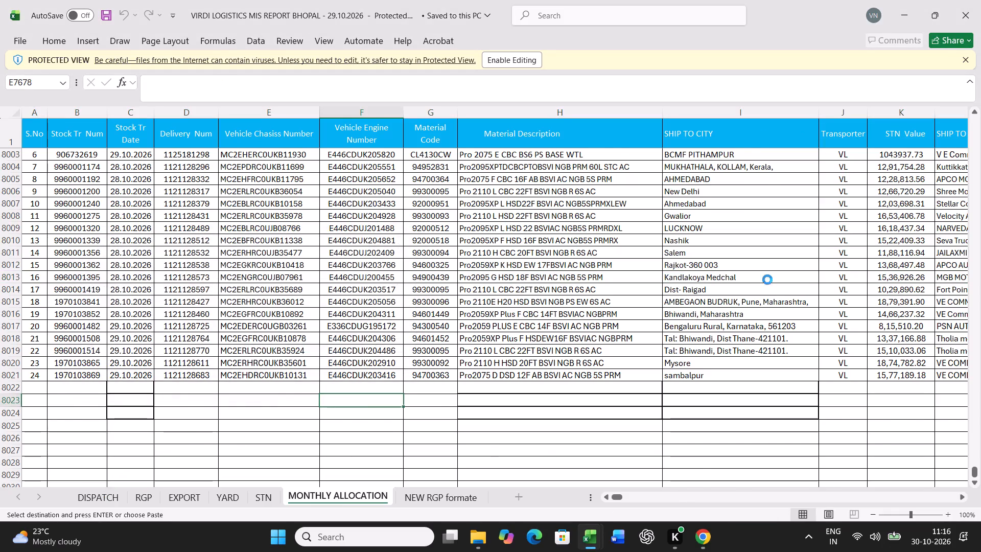
Enable editing in the VIRDI LOGISTICS MIS report workbook.
{"action": "left_click", "coordinate": [513, 55]}
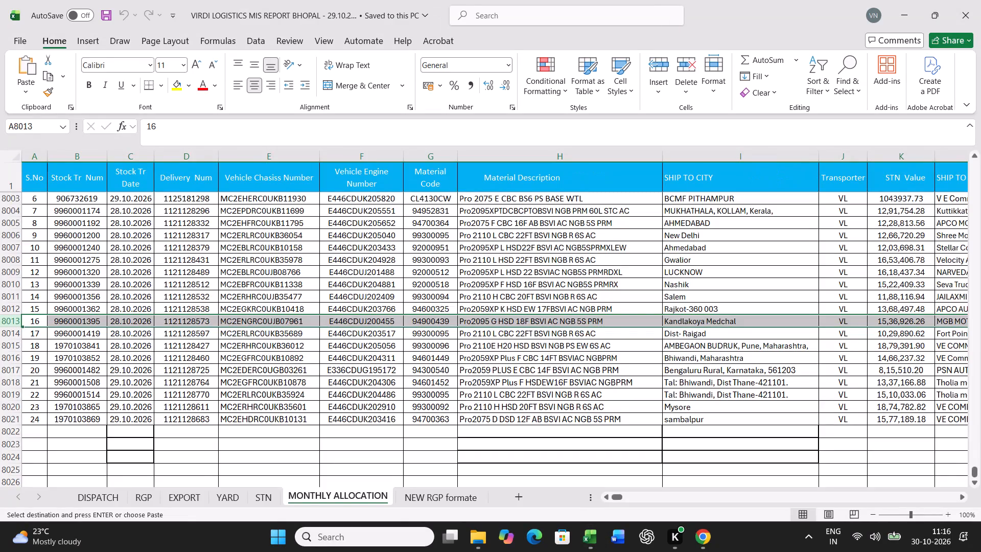
{"action": "left_click", "coordinate": [352, 286]}
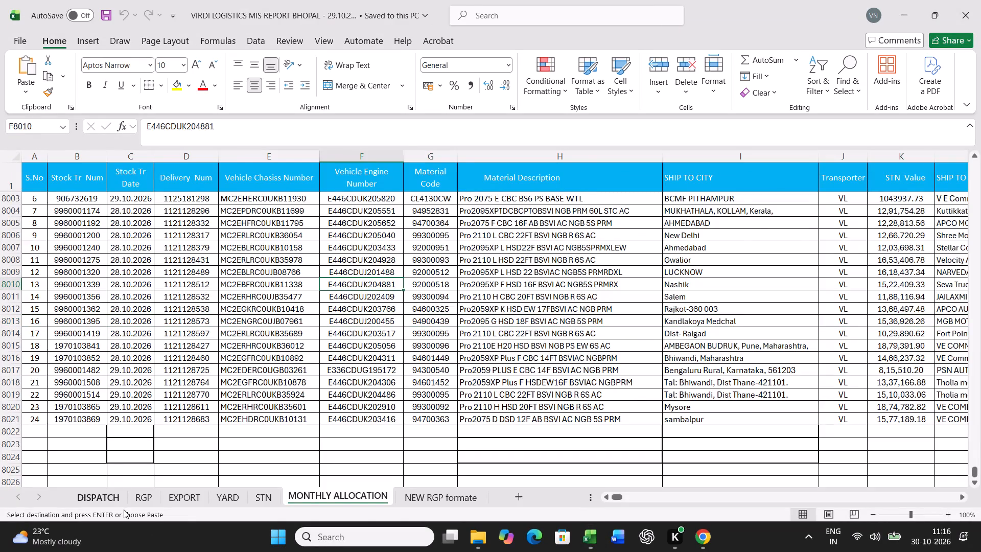
{"action": "left_click", "coordinate": [104, 496]}
{"action": "left_click", "coordinate": [320, 328]}
{"action": "key", "text": "ctrl+f"}
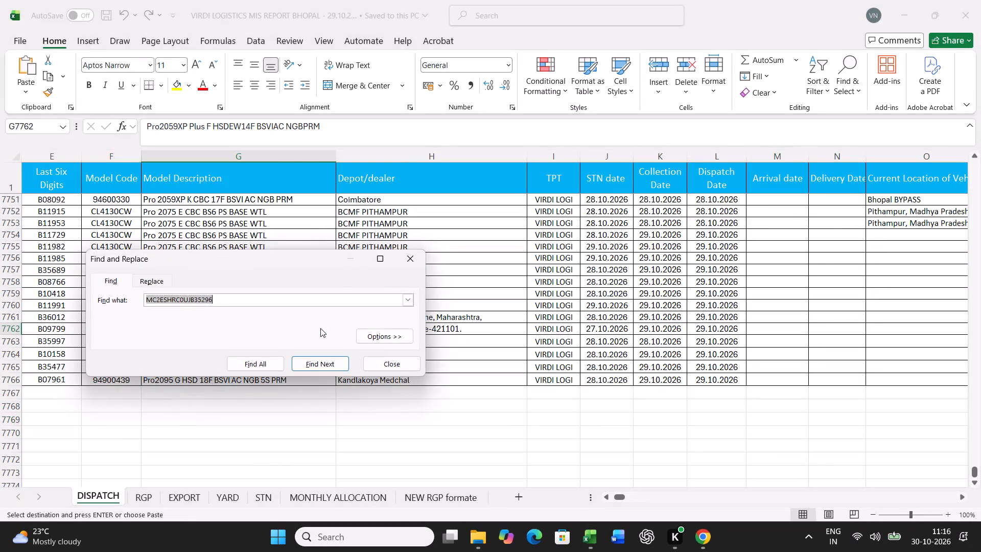
{"action": "key", "text": "Return"}
{"action": "key", "text": "Return"}
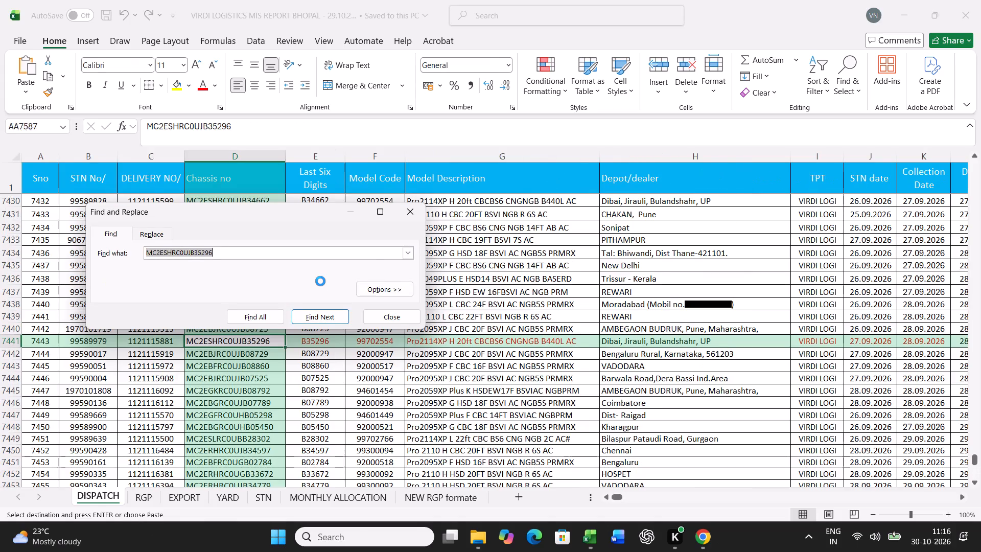
{"action": "key", "text": "Escape"}
{"action": "key", "text": "Right"}
{"action": "key", "text": "Right"}
{"action": "key", "text": "Right"}
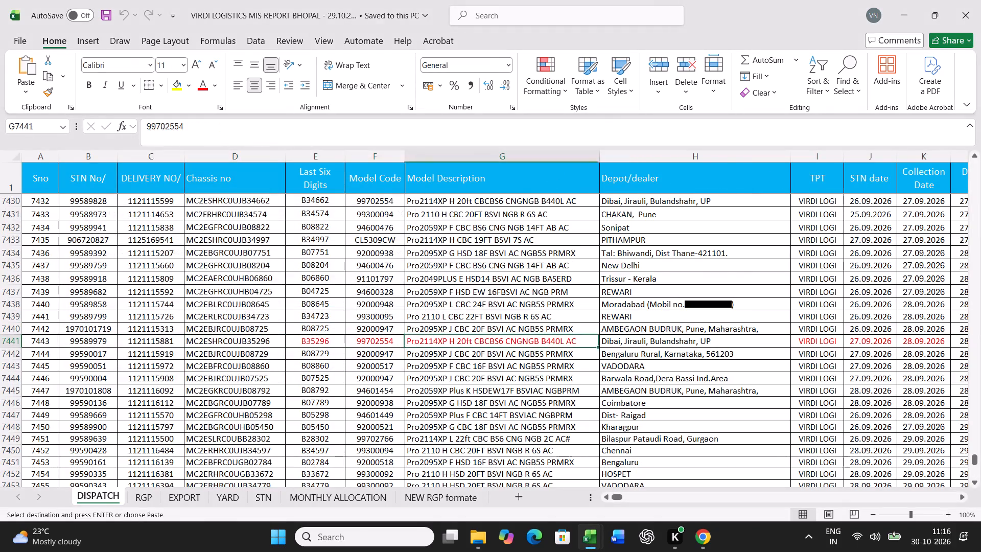
{"action": "key", "text": "Right"}
{"action": "key", "text": "Right"}
{"action": "key", "text": "Right"}
{"action": "key", "text": "Right"}
{"action": "key", "text": "Right"}
{"action": "key", "text": "Right"}
{"action": "key", "text": "Right"}
{"action": "key", "text": "Right"}
{"action": "key", "text": "Right"}
{"action": "key", "text": "Right"}
{"action": "key", "text": "Right"}
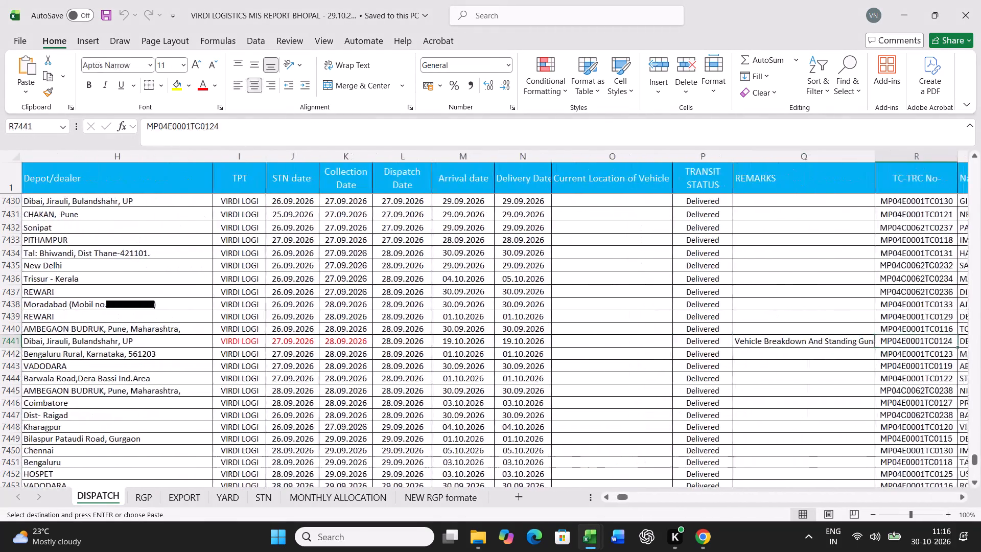
{"action": "key", "text": "Right"}
{"action": "key", "text": "Left"}
{"action": "key", "text": "Left"}
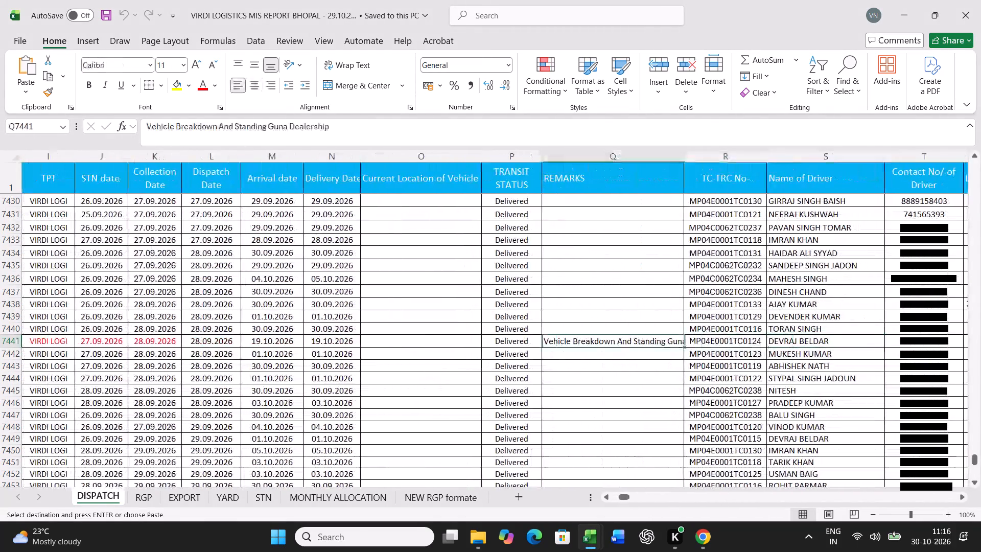
{"action": "key", "text": "Left"}
{"action": "key", "text": "Left"}
{"action": "key", "text": "Left"}
{"action": "key", "text": "Left"}
{"action": "key", "text": "Left"}
{"action": "key", "text": "Left"}
{"action": "key", "text": "Left"}
{"action": "key", "text": "Left"}
{"action": "key", "text": "Left"}
{"action": "key", "text": "Left"}
{"action": "key", "text": "Left"}
{"action": "key", "text": "Left"}
{"action": "key", "text": "Left"}
{"action": "key", "text": "Left"}
{"action": "key", "text": "Left"}
{"action": "key", "text": "Left"}
{"action": "key", "text": "Left"}
{"action": "key", "text": "Left"}
{"action": "key", "text": "Left"}
{"action": "key", "text": "Left"}
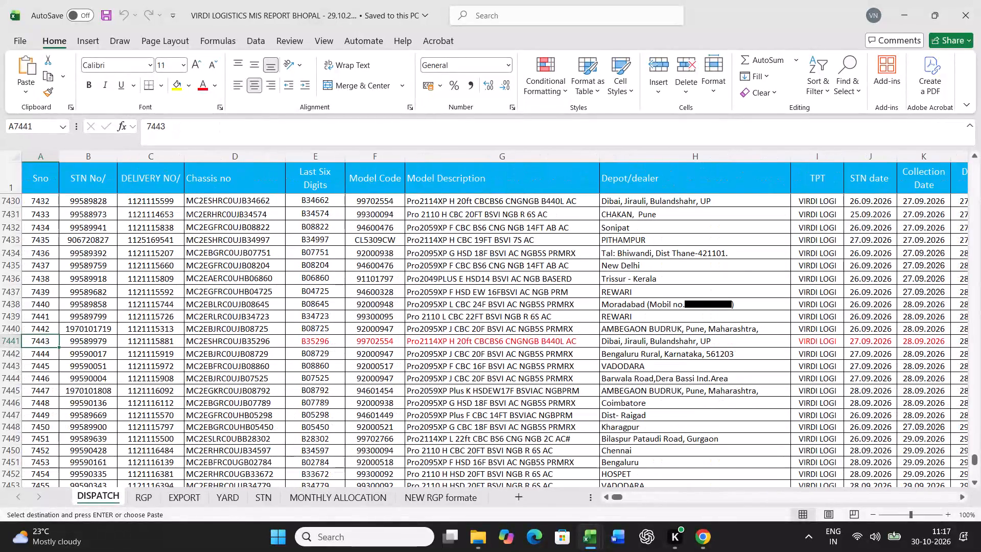
Copy the remark "Vehicle Breakdown And Standing Guna Dealership" into V16 of the PANDING sheet in Sep-26-Hisab and save.
{"action": "key", "text": "Right"}
{"action": "key", "text": "Right"}
{"action": "key", "text": "Right"}
{"action": "key", "text": "Right"}
{"action": "key", "text": "Right"}
{"action": "key", "text": "Right"}
{"action": "key", "text": "Right"}
{"action": "key", "text": "Right"}
{"action": "key", "text": "Right"}
{"action": "key", "text": "Right"}
{"action": "key", "text": "Right"}
{"action": "key", "text": "Right"}
{"action": "key", "text": "Right"}
{"action": "key", "text": "Right"}
{"action": "key", "text": "Right"}
{"action": "key", "text": "Right"}
{"action": "key", "text": "Right"}
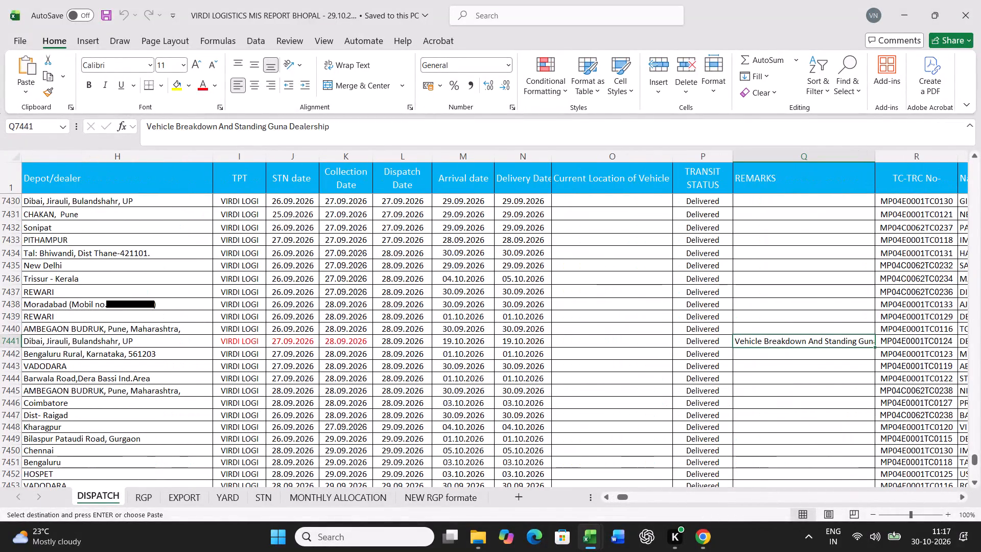
{"action": "key", "text": "ctrl+c"}
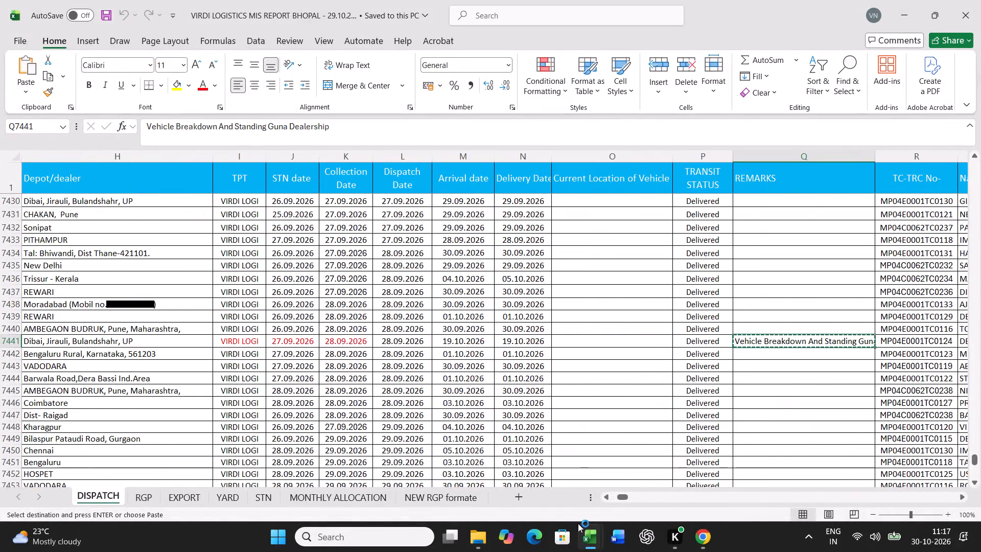
{"action": "left_click", "coordinate": [583, 538]}
{"action": "left_click", "coordinate": [554, 479]}
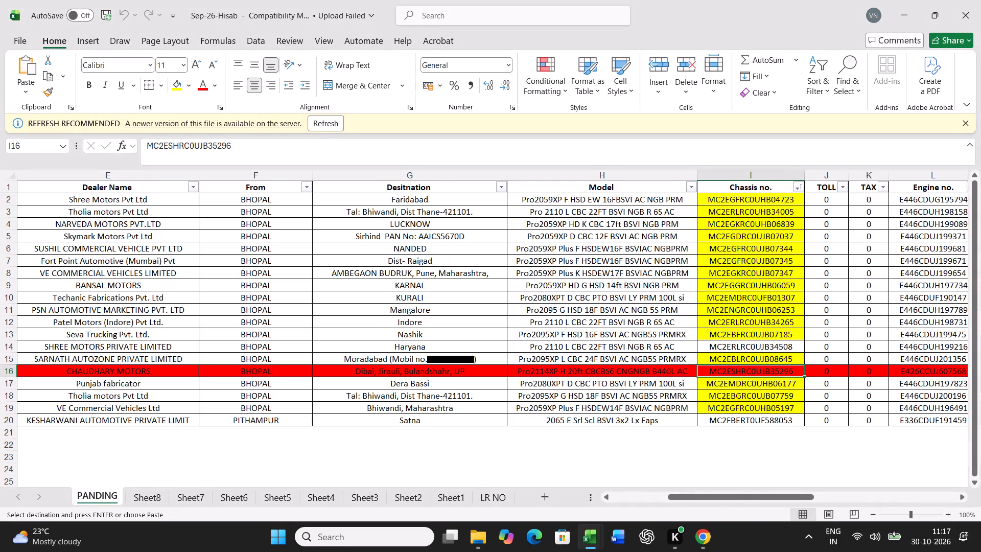
{"action": "key", "text": "Right"}
{"action": "key", "text": "Right"}
{"action": "key", "text": "Right"}
{"action": "key", "text": "Right"}
{"action": "key", "text": "Right"}
{"action": "key", "text": "Right"}
{"action": "key", "text": "Right"}
{"action": "key", "text": "Right"}
{"action": "key", "text": "Right"}
{"action": "key", "text": "Right"}
{"action": "key", "text": "Right"}
{"action": "key", "text": "Right"}
{"action": "key", "text": "Right"}
{"action": "key", "text": "Right"}
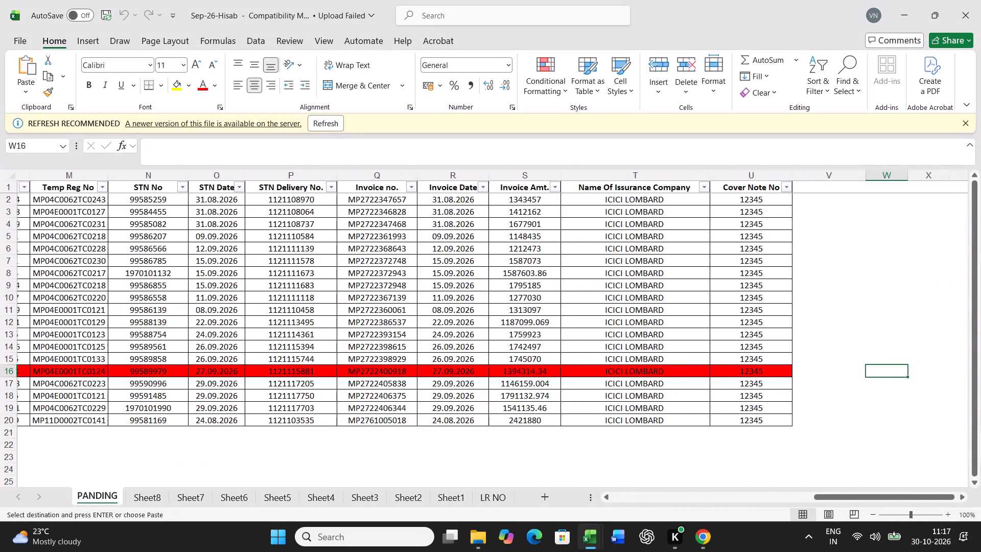
{"action": "key", "text": "Left"}
{"action": "key", "text": "ctrl+v"}
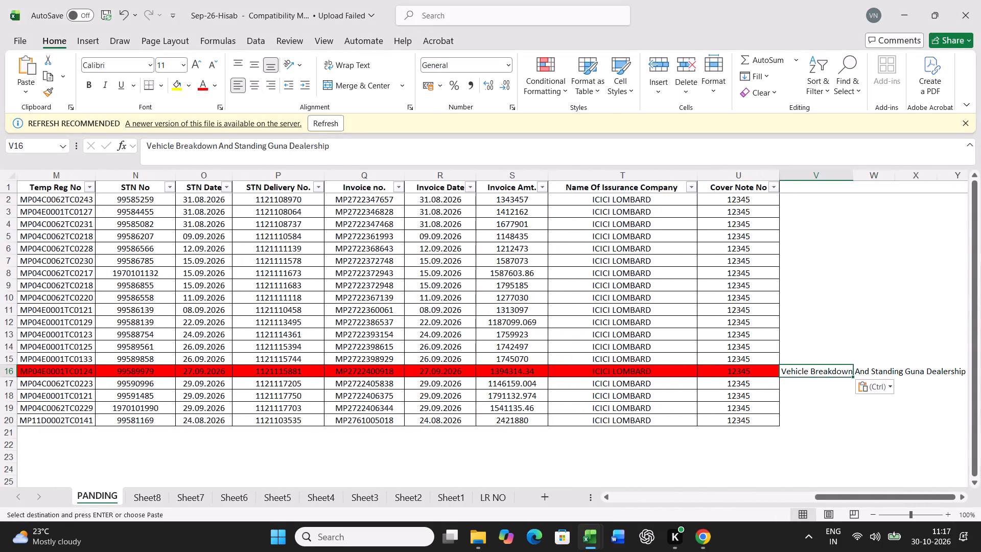
{"action": "key", "text": "ctrl+s"}
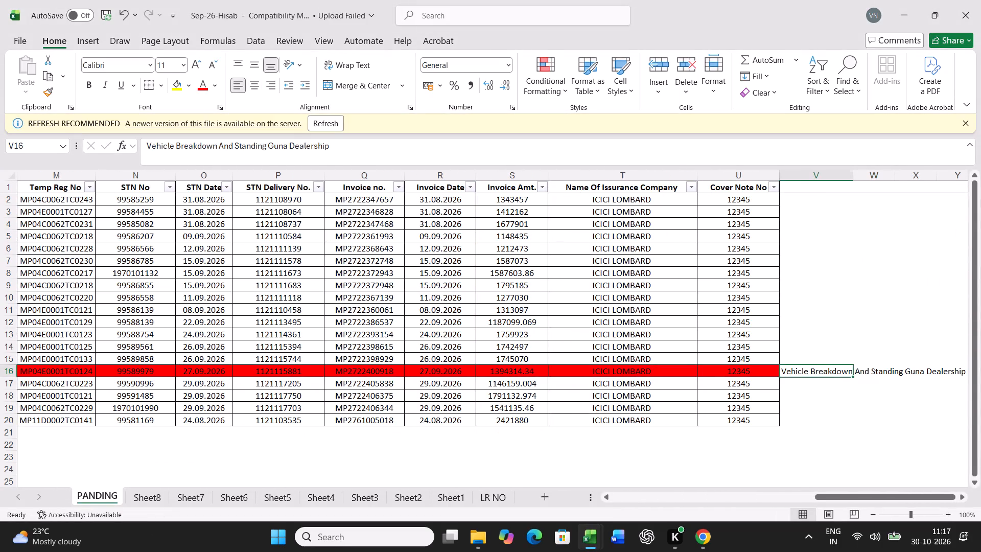
Review the entries across the B - 1417 row of the PANDING sheet.
{"action": "key", "text": "Left"}
{"action": "key", "text": "Left"}
{"action": "key", "text": "Left"}
{"action": "key", "text": "Left"}
{"action": "key", "text": "Left"}
{"action": "key", "text": "Left"}
{"action": "key", "text": "Left"}
{"action": "key", "text": "Left"}
{"action": "key", "text": "Left"}
{"action": "key", "text": "Left"}
{"action": "key", "text": "Left"}
{"action": "key", "text": "Left"}
{"action": "key", "text": "Left"}
{"action": "key", "text": "Left"}
{"action": "key", "text": "Left"}
{"action": "key", "text": "Left"}
{"action": "key", "text": "Left"}
{"action": "key", "text": "Left"}
{"action": "key", "text": "Left"}
{"action": "key", "text": "Left"}
{"action": "key", "text": "Right"}
{"action": "key", "text": "Right"}
{"action": "key", "text": "Right"}
{"action": "key", "text": "Right"}
{"action": "key", "text": "Right"}
{"action": "key", "text": "Right"}
{"action": "key", "text": "Right"}
{"action": "key", "text": "Right"}
{"action": "key", "text": "Right"}
{"action": "key", "text": "Right"}
{"action": "key", "text": "Right"}
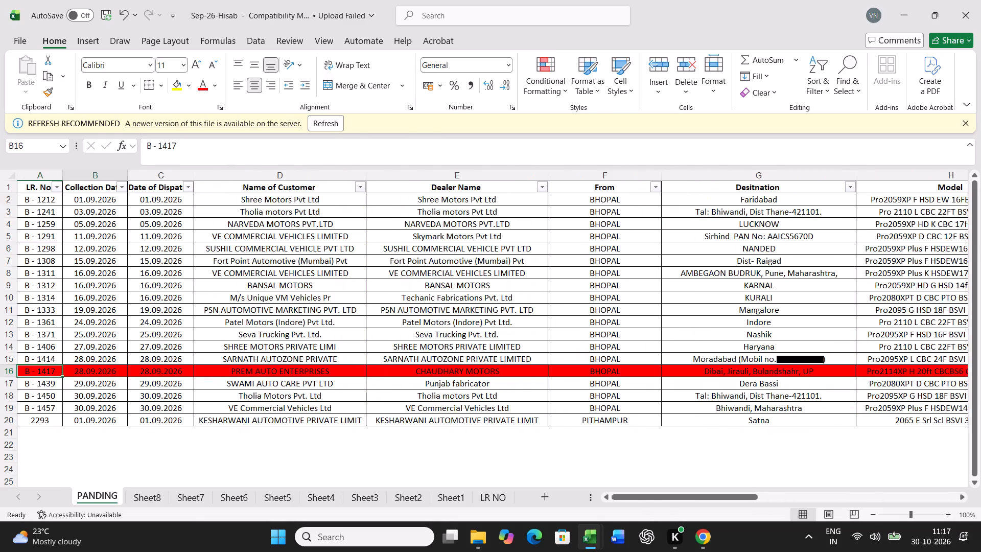
{"action": "key", "text": "Left"}
{"action": "key", "text": "Left"}
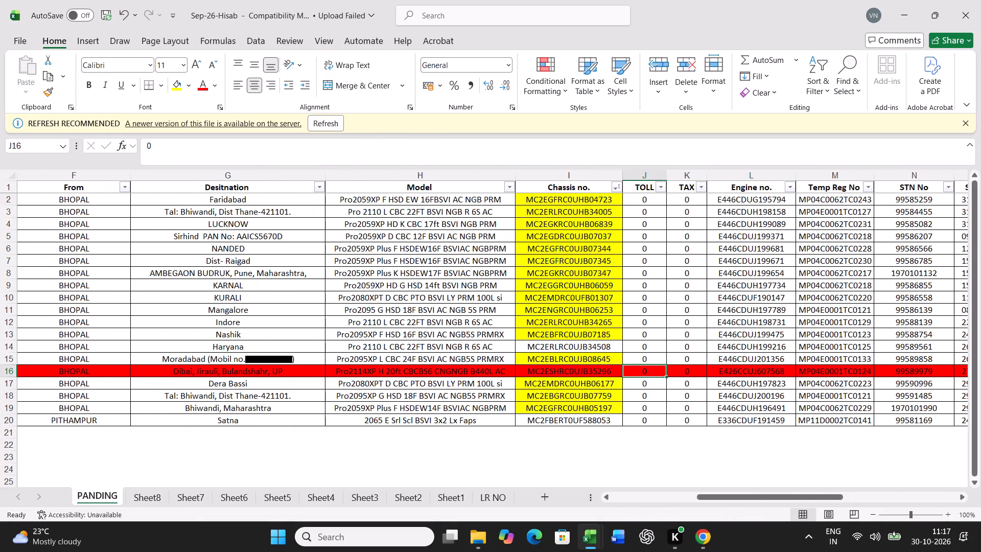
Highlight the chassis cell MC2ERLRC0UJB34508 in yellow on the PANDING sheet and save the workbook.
{"action": "left_click", "coordinate": [967, 124]}
{"action": "left_click", "coordinate": [578, 326]}
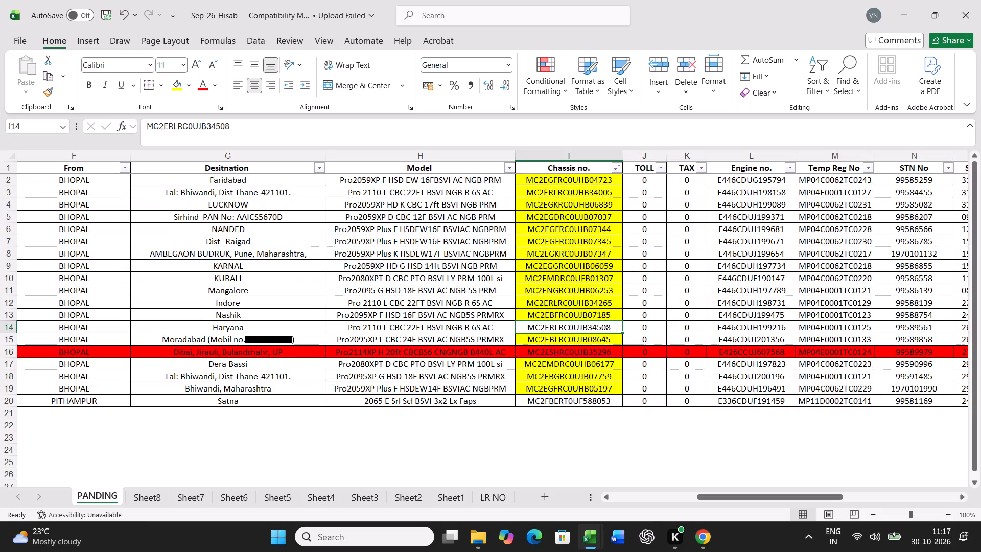
{"action": "left_click", "coordinate": [175, 86]}
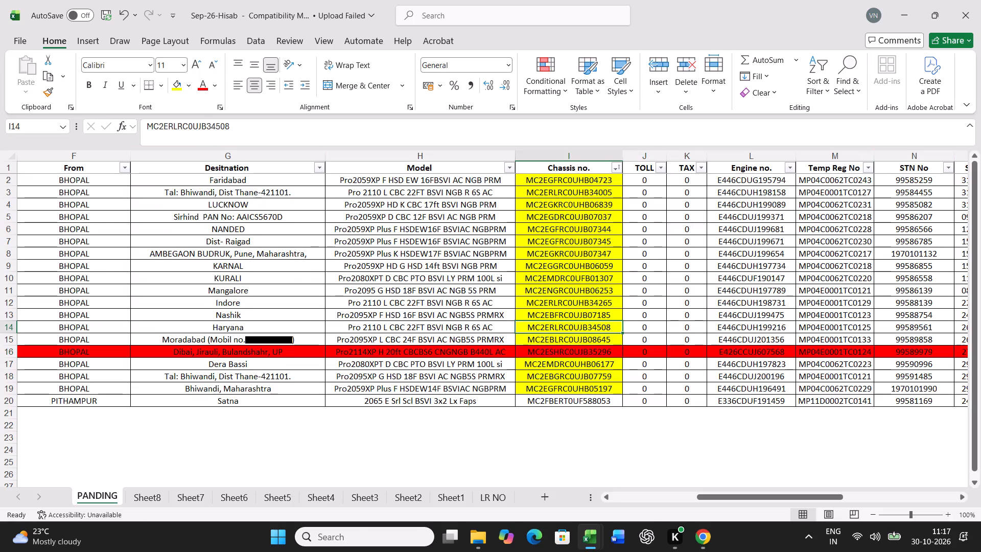
{"action": "key", "text": "ctrl+s"}
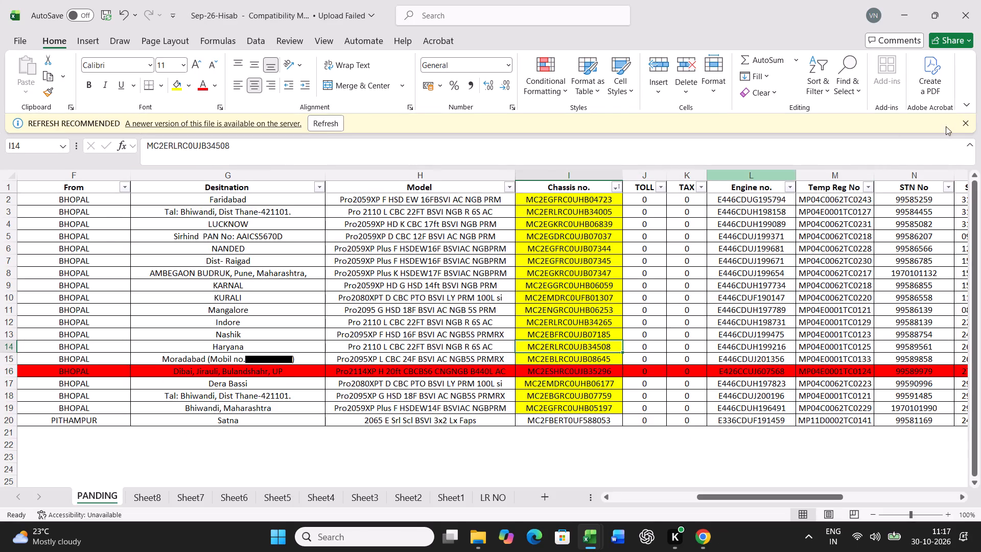
{"action": "left_click", "coordinate": [963, 123]}
{"action": "key", "text": "ctrl+s"}
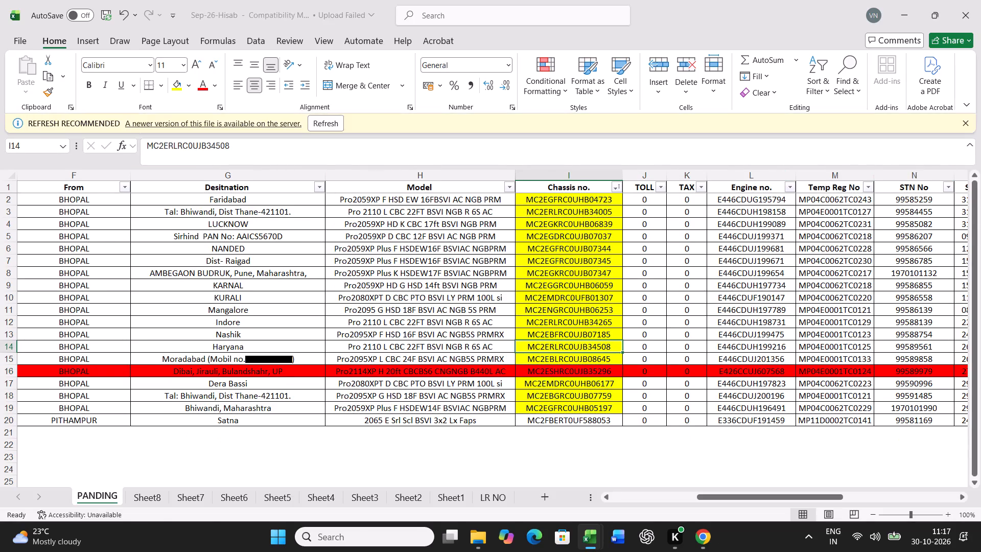
{"action": "left_click", "coordinate": [971, 125]}
{"action": "left_click", "coordinate": [969, 121]}
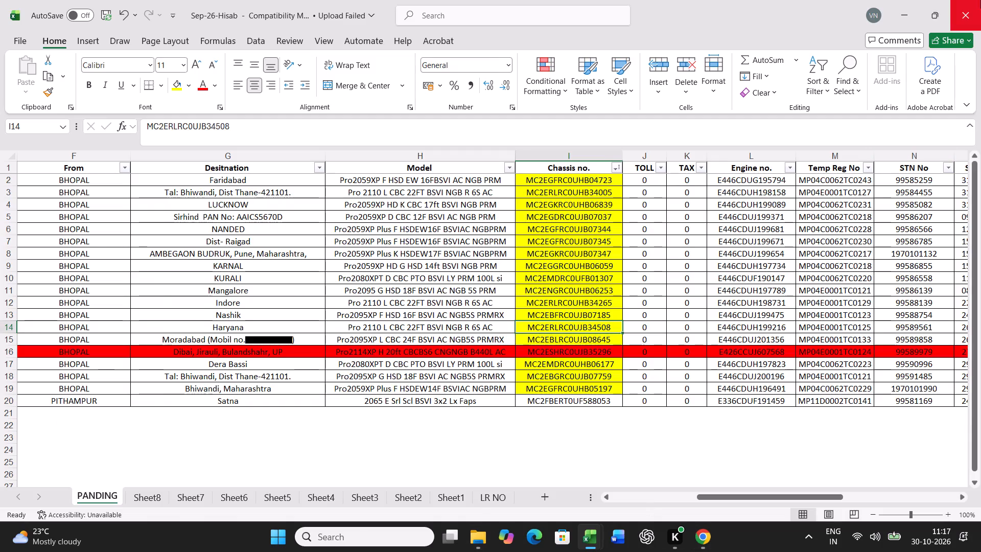
Close the Sep-26-Hisab workbook.
{"action": "left_click", "coordinate": [975, 13]}
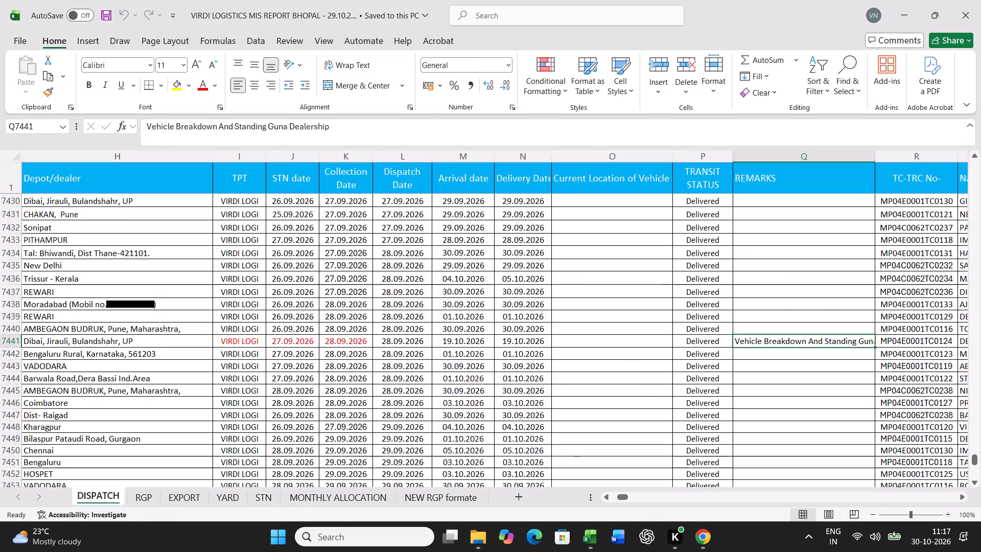
Hide columns E to G and I to M of the MIS report's DISPATCH sheet and narrow the Depot/dealer column.
{"action": "left_click", "coordinate": [606, 501]}
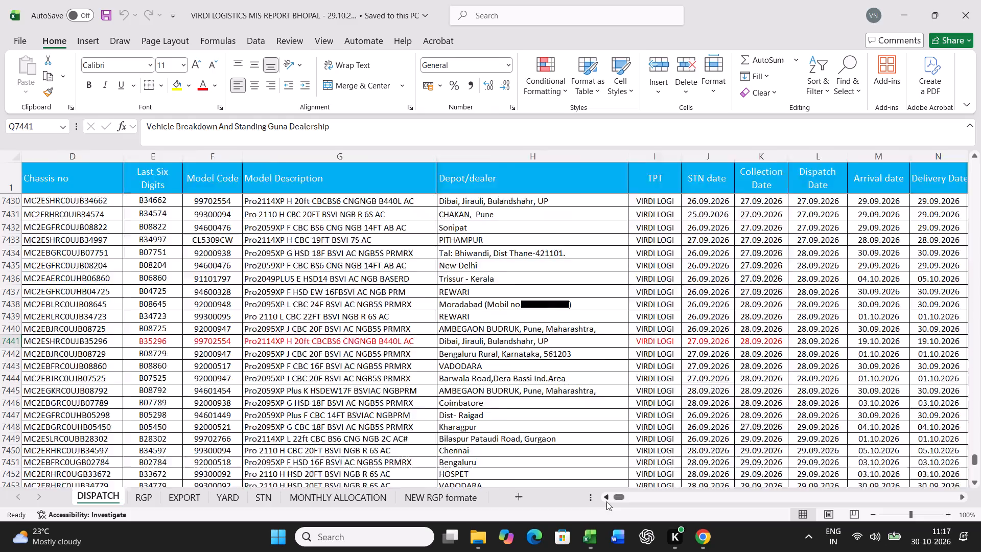
{"action": "left_click", "coordinate": [520, 397]}
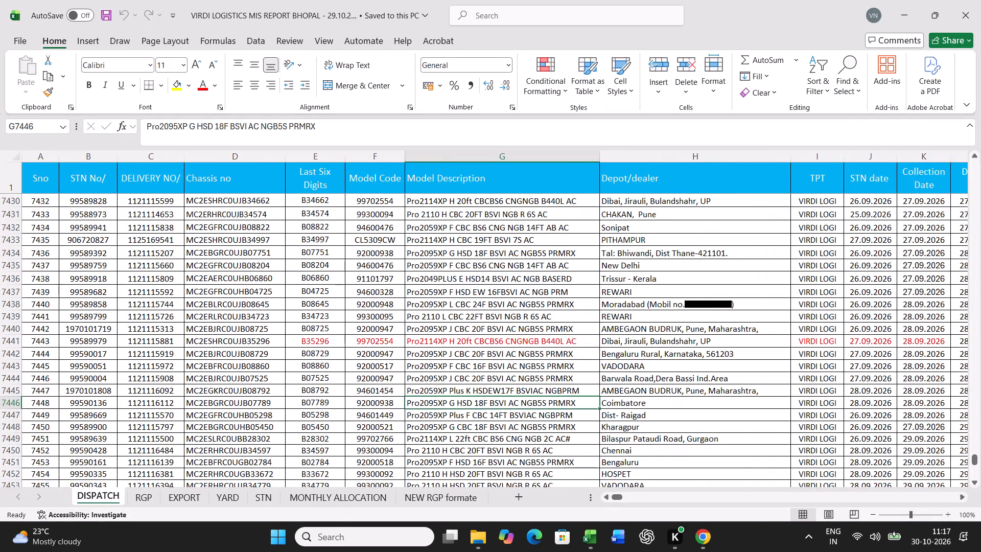
{"action": "left_click", "coordinate": [895, 158]}
{"action": "left_click_drag", "start_coordinate": [599, 153], "coordinate": [278, 165]}
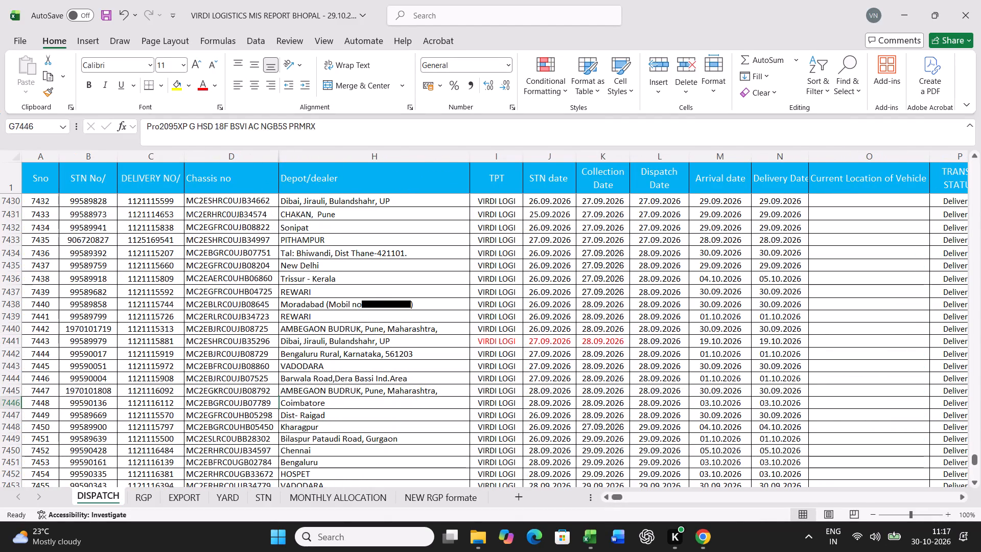
{"action": "left_click_drag", "start_coordinate": [750, 157], "coordinate": [344, 158]}
{"action": "left_click", "coordinate": [244, 309]}
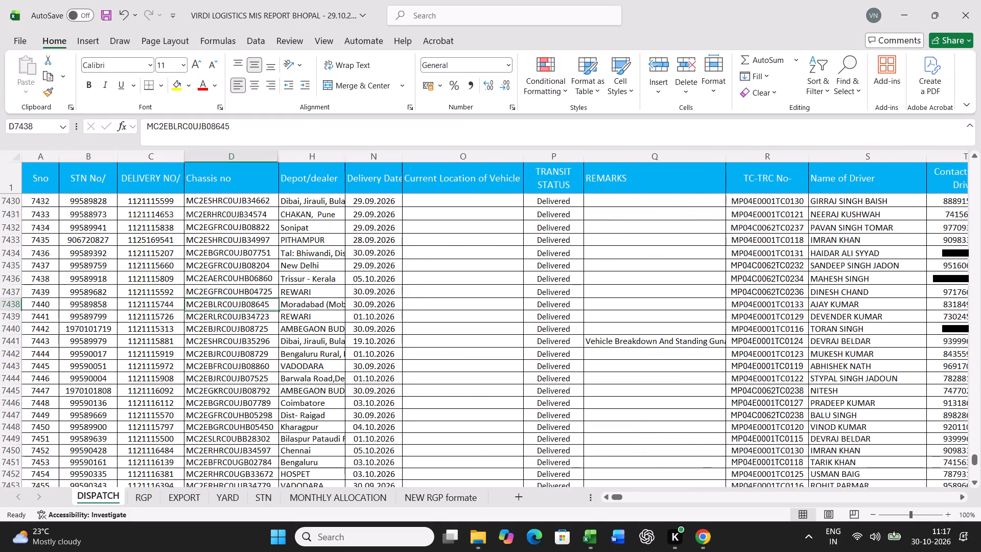
{"action": "key", "text": "ctrl+f"}
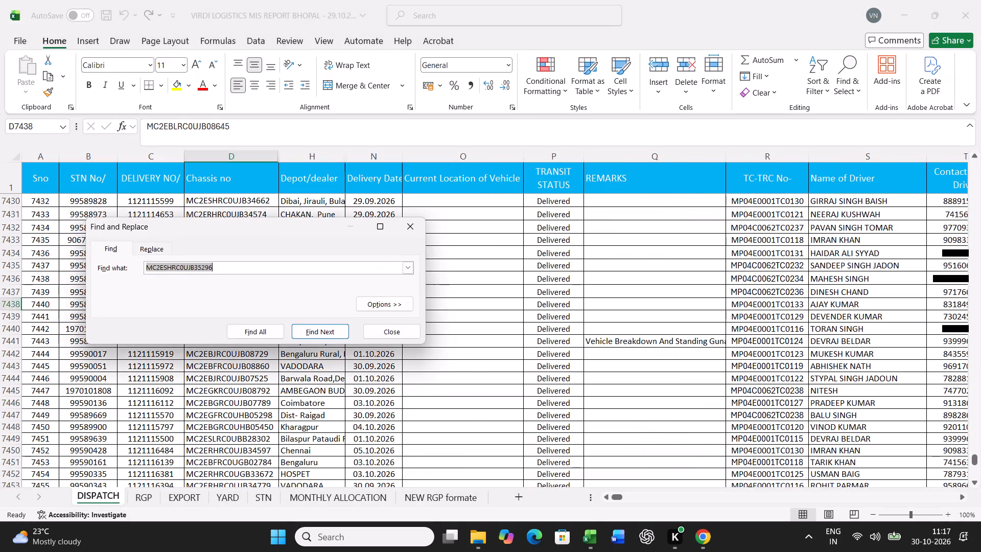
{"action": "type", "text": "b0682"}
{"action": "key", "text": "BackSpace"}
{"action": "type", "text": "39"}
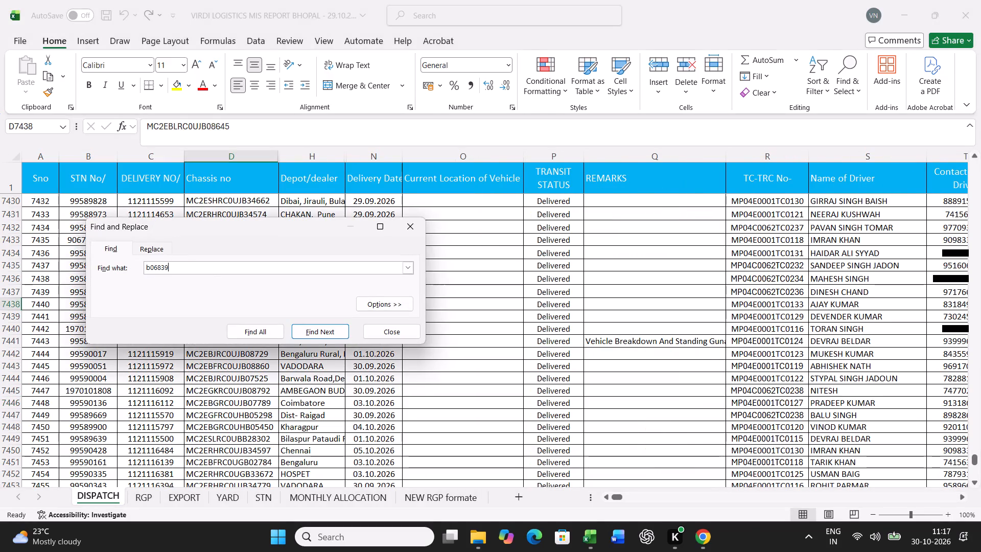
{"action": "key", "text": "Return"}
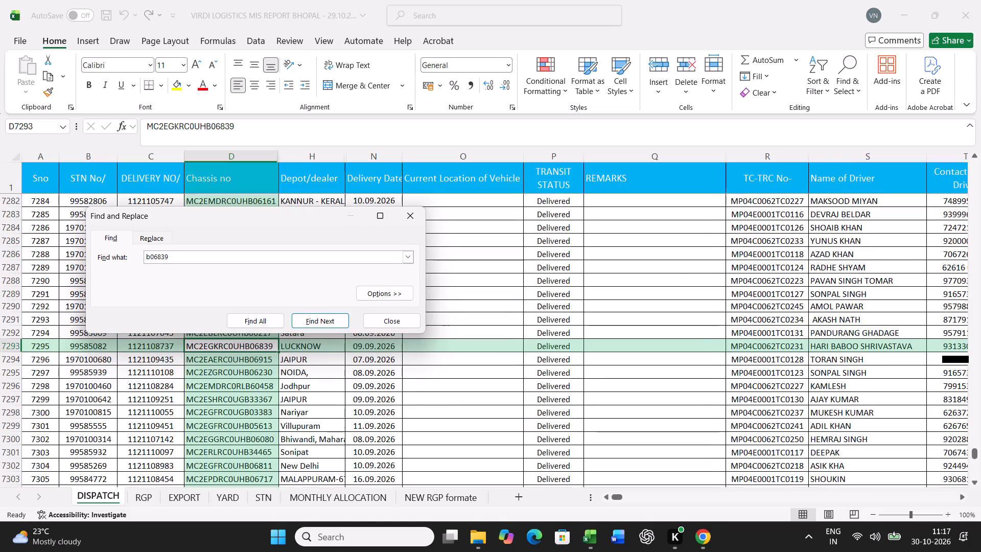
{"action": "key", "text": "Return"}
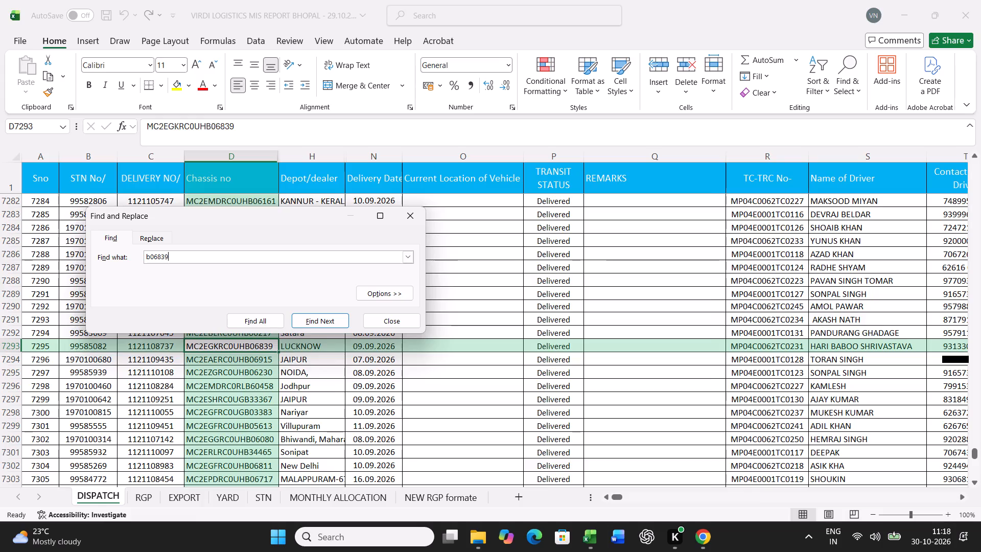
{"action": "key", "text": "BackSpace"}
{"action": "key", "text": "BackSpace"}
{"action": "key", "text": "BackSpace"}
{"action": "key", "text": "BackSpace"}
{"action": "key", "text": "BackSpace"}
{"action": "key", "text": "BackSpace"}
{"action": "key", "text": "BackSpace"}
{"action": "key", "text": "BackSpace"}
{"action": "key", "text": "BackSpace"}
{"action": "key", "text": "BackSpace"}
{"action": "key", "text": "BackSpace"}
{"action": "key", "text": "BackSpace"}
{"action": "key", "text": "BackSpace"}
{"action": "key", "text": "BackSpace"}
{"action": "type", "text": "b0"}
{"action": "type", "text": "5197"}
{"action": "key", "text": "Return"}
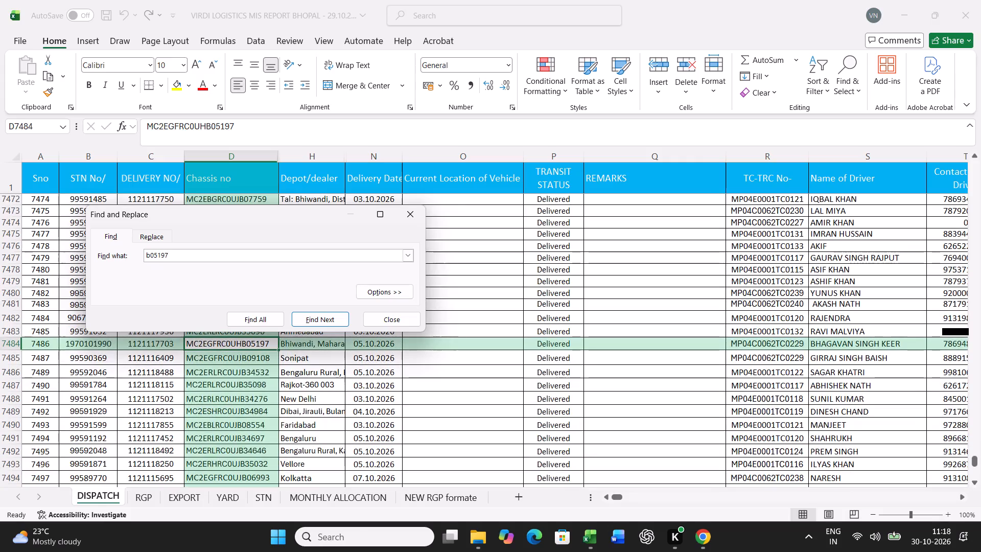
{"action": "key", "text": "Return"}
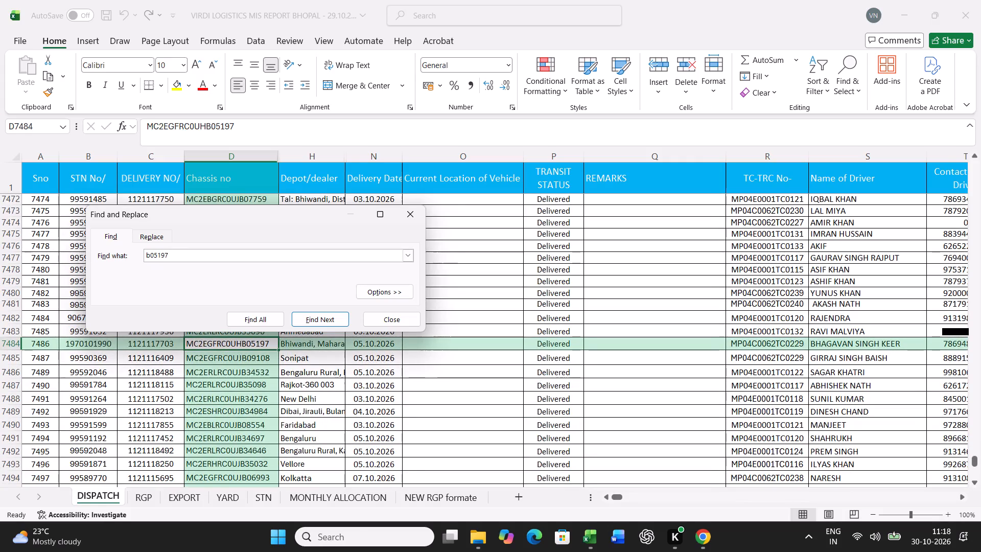
Search the DISPATCH sheet for the chassis ending in b07759 to check its dispatch row.
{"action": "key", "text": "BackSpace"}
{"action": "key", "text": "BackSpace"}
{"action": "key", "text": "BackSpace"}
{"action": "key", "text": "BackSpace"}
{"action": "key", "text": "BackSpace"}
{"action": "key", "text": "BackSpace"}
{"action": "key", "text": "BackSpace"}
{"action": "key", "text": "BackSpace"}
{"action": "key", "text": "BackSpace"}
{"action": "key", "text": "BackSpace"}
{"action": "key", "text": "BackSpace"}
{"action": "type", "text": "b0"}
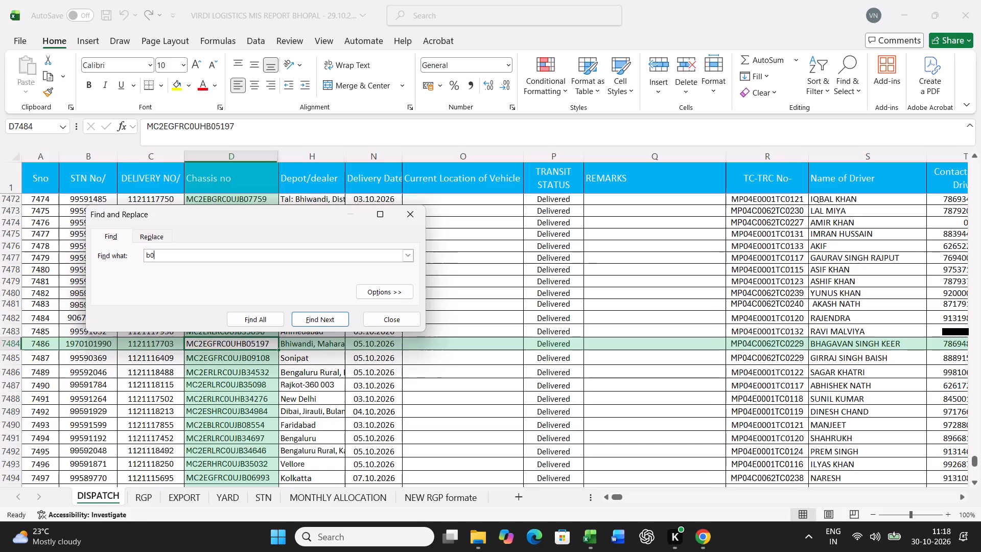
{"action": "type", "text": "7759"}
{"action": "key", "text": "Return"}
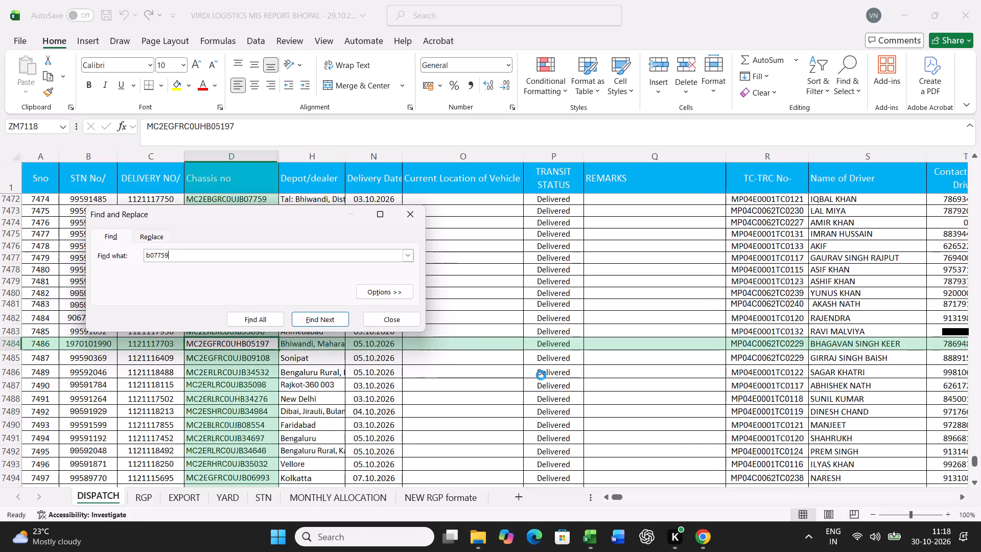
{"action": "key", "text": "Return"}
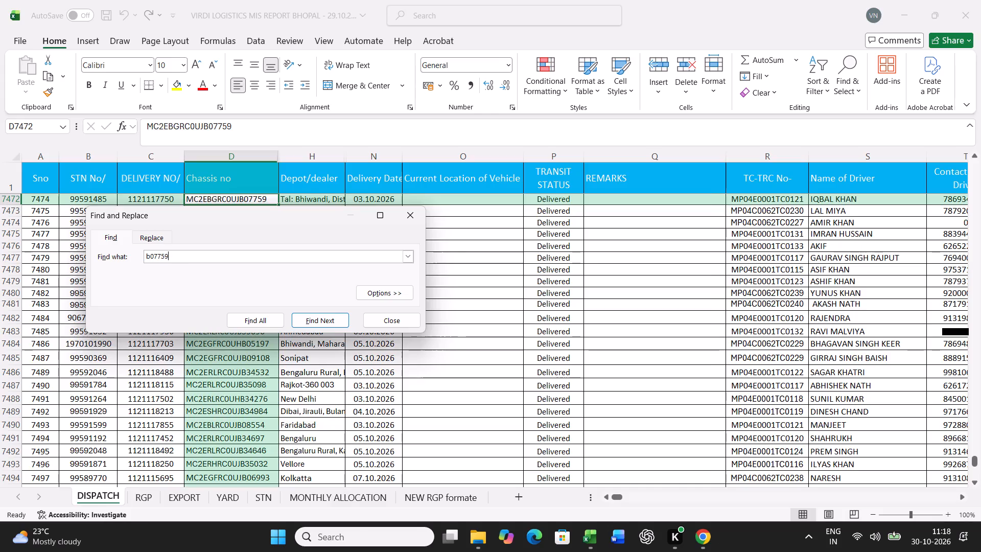
Search the DISPATCH sheet for the chassis ending in b06177 to check its dispatch row.
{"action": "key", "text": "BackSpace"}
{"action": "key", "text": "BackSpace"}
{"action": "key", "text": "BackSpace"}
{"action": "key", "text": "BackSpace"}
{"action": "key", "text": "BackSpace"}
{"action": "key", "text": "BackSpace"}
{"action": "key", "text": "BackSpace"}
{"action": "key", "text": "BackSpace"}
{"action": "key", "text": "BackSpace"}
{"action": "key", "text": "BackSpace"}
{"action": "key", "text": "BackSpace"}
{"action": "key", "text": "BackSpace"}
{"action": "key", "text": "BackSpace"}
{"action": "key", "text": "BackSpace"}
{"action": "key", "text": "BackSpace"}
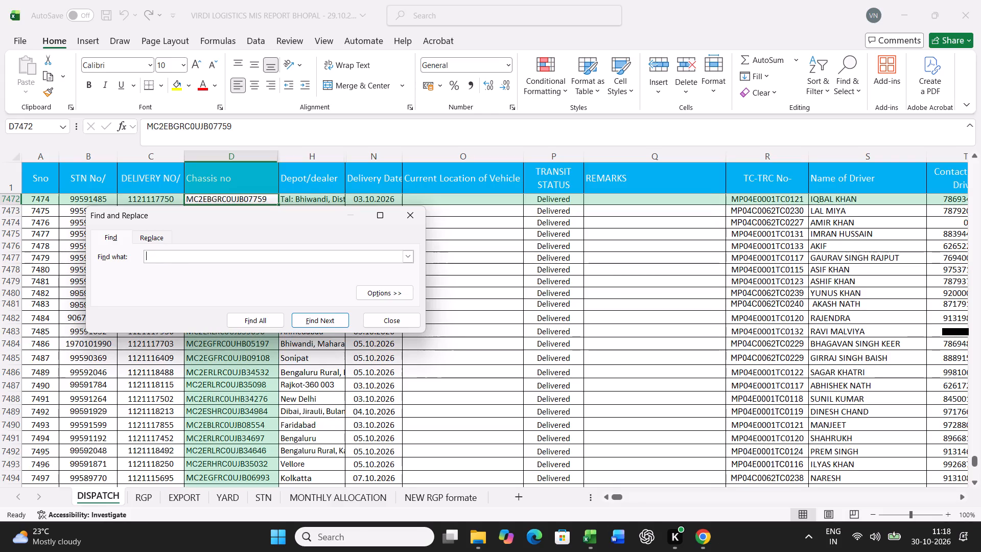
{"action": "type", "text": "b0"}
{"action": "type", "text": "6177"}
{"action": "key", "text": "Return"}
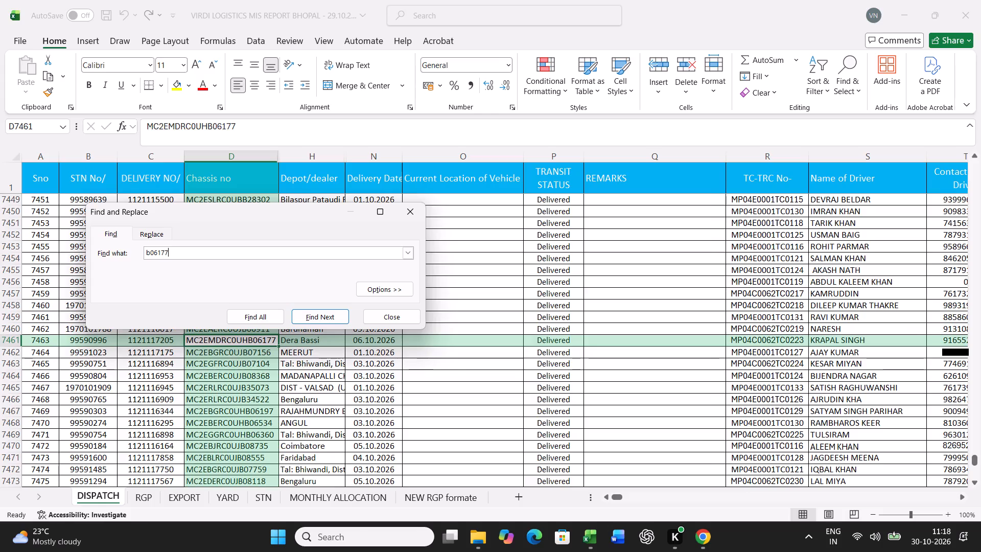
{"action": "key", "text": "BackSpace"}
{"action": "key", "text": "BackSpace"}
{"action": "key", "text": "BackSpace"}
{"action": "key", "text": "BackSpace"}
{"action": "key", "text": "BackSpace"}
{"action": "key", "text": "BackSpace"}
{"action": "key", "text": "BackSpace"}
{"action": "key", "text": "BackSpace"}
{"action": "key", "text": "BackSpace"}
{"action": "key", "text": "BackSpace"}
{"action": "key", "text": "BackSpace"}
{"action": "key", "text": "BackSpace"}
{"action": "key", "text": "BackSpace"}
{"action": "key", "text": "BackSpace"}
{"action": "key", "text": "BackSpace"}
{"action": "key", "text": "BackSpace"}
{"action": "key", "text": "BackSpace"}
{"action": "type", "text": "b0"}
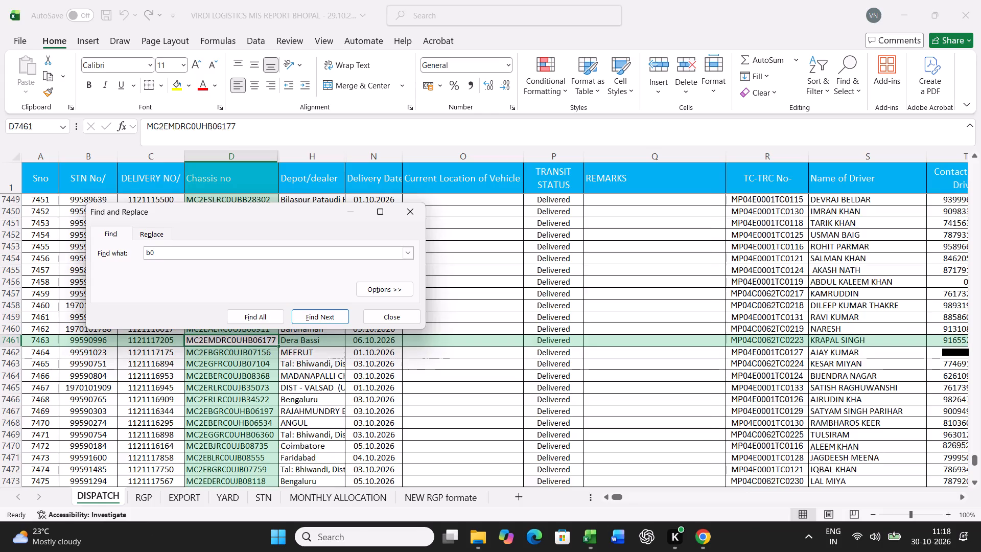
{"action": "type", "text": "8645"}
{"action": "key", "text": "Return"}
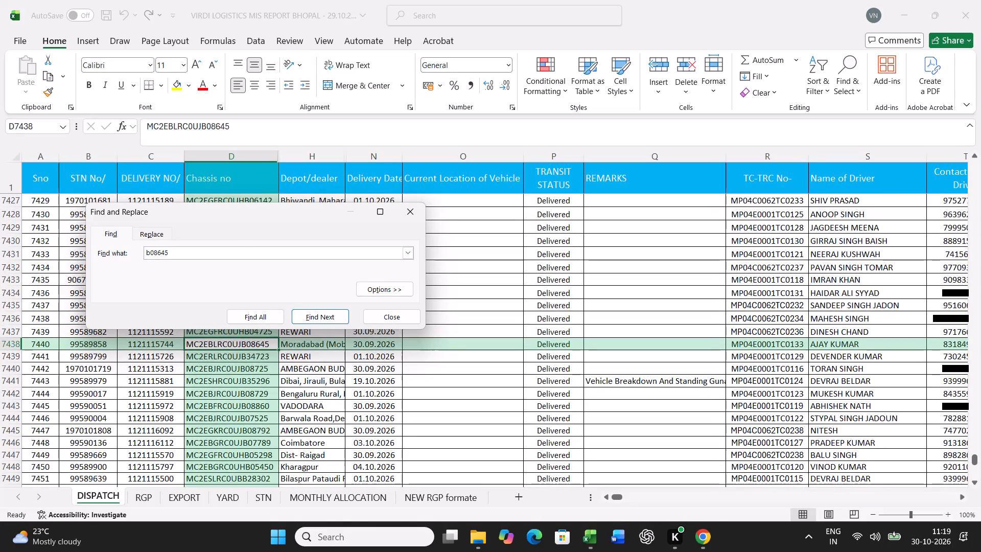
Search the DISPATCH sheet for the chassis ending in b34508 to check its dispatch row.
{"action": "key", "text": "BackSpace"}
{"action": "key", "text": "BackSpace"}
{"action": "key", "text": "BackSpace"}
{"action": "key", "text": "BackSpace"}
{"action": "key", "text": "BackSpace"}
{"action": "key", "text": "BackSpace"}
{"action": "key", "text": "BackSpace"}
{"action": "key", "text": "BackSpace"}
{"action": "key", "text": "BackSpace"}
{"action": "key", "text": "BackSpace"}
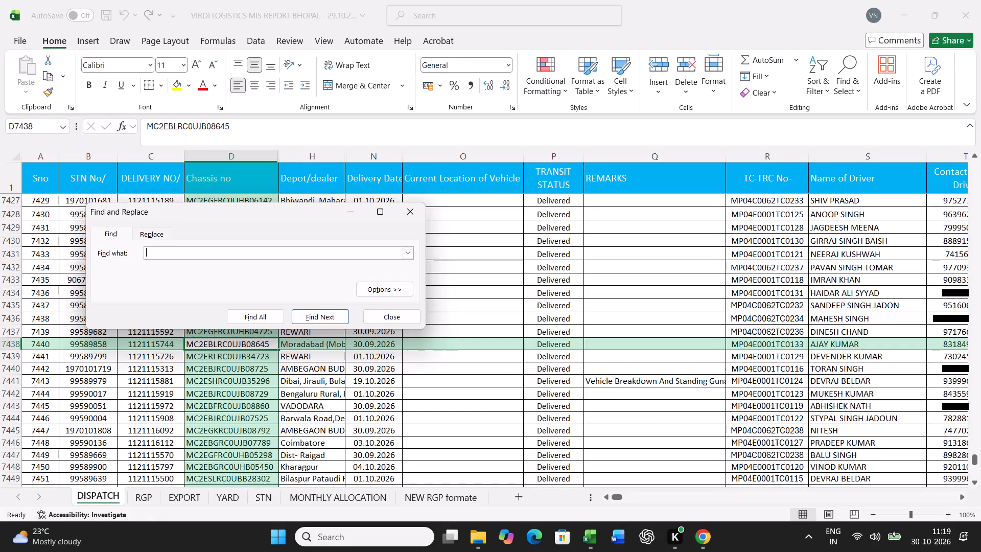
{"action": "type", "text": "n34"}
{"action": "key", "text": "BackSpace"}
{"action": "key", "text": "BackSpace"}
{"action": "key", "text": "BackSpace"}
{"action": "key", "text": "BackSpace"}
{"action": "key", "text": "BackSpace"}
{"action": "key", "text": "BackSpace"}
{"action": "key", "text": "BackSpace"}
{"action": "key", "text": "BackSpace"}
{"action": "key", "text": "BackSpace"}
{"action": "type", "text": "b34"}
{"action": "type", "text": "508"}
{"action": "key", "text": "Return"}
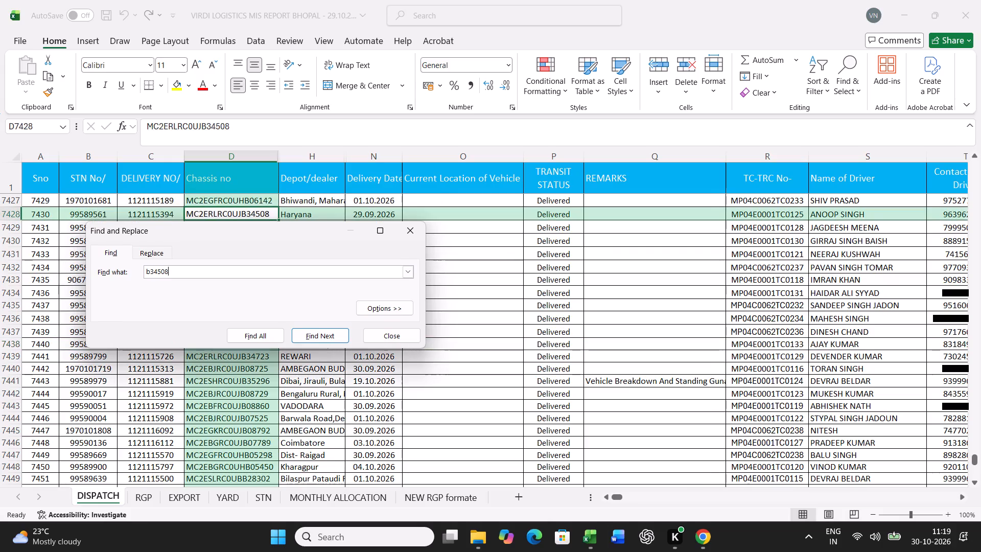
Search the DISPATCH sheet for the chassis ending in b07185 to check its dispatch row.
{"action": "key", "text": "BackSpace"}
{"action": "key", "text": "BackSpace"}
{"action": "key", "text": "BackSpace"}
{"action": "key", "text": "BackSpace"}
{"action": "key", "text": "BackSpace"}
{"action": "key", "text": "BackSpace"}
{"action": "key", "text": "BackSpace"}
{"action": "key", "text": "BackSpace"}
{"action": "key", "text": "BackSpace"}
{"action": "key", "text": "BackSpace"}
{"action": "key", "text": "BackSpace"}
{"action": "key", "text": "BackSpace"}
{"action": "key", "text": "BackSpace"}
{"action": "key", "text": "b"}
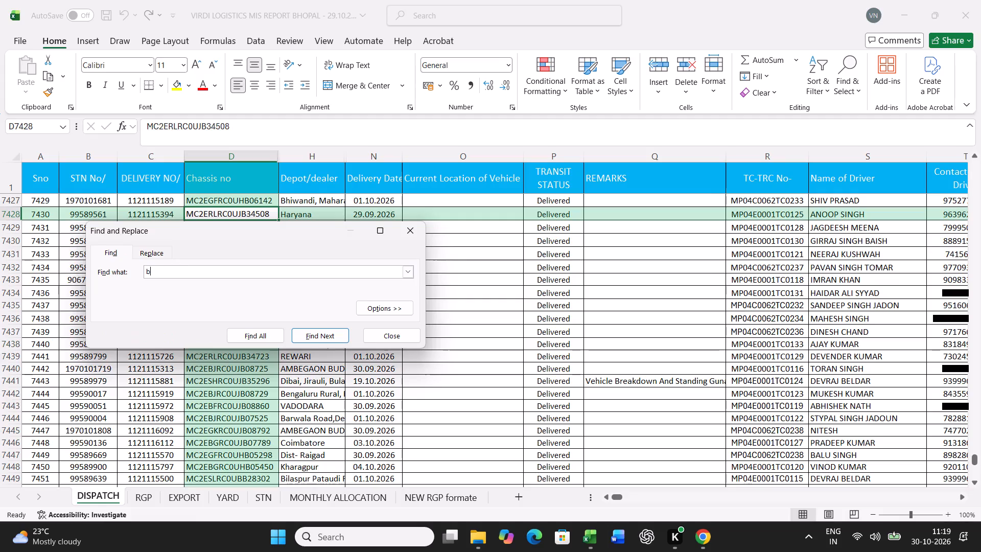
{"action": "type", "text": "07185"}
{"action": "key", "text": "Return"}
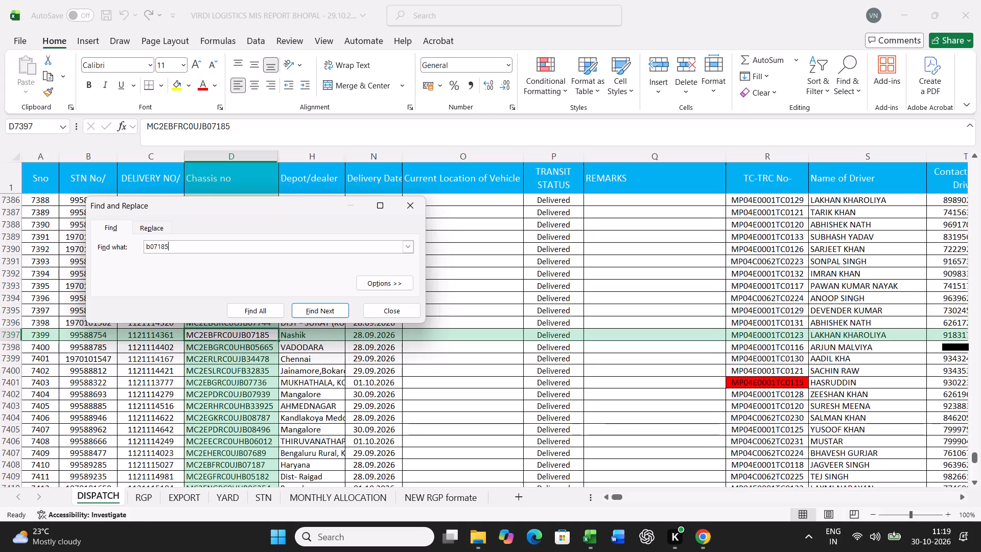
Search the DISPATCH sheet for the chassis ending in b34265 to check its dispatch row.
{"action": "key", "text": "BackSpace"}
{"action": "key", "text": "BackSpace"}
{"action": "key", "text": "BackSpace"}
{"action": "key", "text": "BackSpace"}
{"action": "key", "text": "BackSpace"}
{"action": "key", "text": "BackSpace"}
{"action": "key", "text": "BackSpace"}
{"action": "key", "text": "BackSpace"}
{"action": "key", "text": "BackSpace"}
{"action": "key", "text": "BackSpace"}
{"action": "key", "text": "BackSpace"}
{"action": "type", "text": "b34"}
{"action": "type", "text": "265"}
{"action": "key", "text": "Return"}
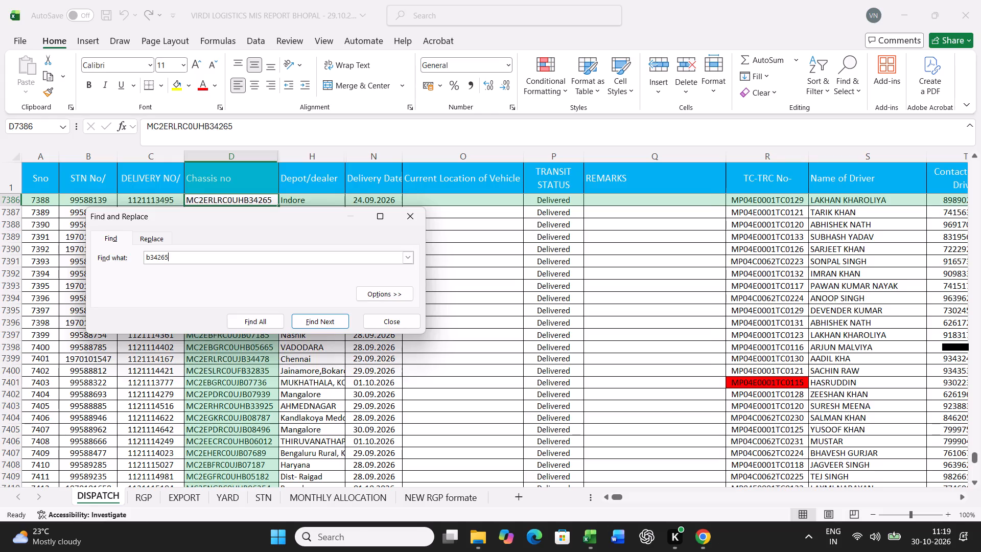
Search the DISPATCH sheet for the chassis ending in b06253 to check its dispatch row.
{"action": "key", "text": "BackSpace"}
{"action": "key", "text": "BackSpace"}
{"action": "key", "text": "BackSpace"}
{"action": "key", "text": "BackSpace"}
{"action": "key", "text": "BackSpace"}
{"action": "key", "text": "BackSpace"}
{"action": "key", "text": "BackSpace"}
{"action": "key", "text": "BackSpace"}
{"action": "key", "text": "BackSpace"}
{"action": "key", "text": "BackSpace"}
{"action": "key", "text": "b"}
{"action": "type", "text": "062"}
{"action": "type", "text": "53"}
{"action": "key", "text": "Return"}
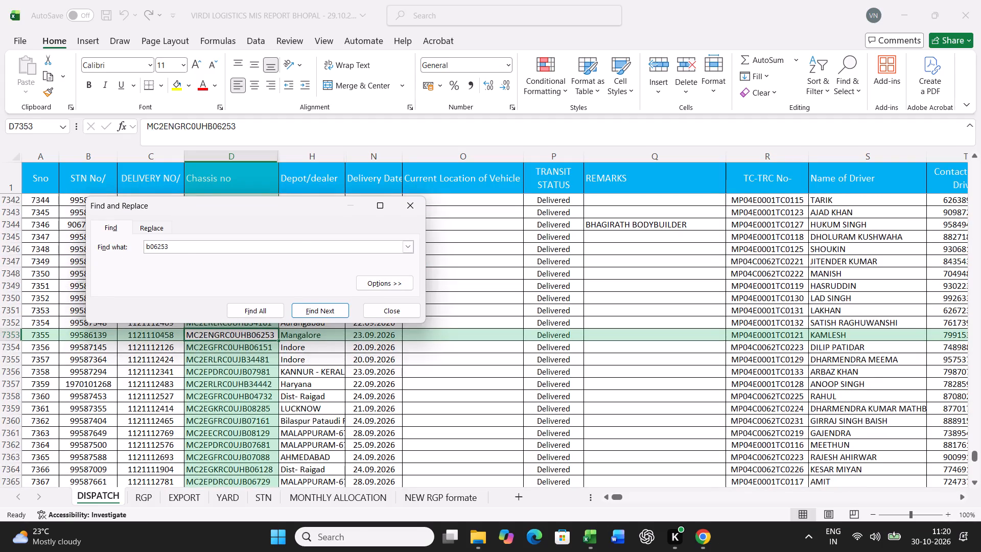
Search the DISPATCH sheet for the chassis ending in b01307 to check its dispatch row.
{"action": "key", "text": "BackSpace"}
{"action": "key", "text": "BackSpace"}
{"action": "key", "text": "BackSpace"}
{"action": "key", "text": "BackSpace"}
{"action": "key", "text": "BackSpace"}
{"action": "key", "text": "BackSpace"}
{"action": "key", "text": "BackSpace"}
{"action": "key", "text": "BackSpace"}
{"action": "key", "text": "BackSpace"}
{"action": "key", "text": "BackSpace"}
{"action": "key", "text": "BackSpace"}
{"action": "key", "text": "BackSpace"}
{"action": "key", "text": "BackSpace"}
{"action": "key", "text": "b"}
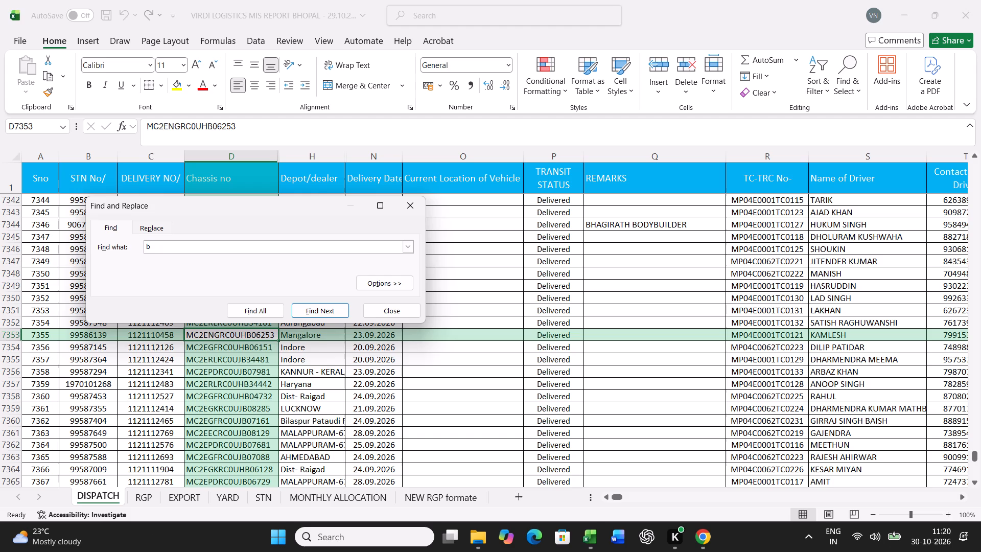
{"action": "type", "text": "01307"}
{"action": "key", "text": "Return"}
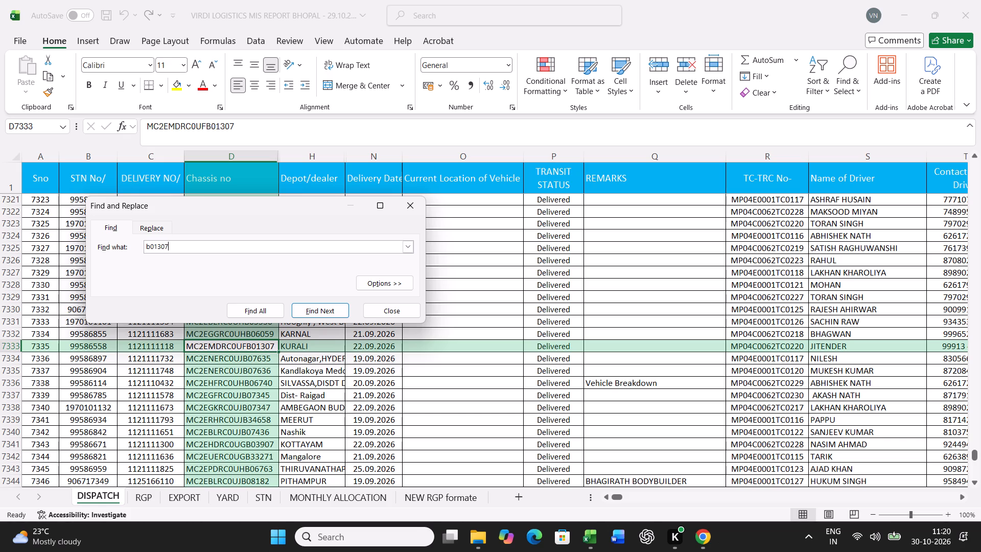
Search the DISPATCH sheet for the chassis ending in b06059 to check its dispatch row.
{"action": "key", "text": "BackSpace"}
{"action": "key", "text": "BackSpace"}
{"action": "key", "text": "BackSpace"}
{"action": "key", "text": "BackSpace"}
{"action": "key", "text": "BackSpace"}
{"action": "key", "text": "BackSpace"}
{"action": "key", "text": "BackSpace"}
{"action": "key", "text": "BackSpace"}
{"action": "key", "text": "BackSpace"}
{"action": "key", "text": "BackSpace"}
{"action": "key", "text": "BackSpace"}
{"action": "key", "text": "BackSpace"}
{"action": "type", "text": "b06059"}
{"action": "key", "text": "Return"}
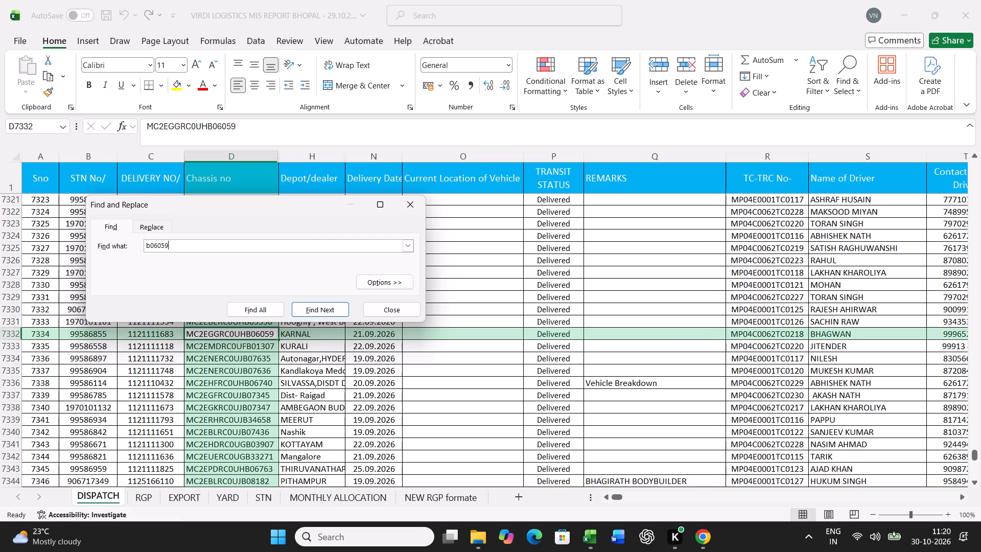
Search the DISPATCH sheet for the chassis ending in b07347 to check its dispatch row.
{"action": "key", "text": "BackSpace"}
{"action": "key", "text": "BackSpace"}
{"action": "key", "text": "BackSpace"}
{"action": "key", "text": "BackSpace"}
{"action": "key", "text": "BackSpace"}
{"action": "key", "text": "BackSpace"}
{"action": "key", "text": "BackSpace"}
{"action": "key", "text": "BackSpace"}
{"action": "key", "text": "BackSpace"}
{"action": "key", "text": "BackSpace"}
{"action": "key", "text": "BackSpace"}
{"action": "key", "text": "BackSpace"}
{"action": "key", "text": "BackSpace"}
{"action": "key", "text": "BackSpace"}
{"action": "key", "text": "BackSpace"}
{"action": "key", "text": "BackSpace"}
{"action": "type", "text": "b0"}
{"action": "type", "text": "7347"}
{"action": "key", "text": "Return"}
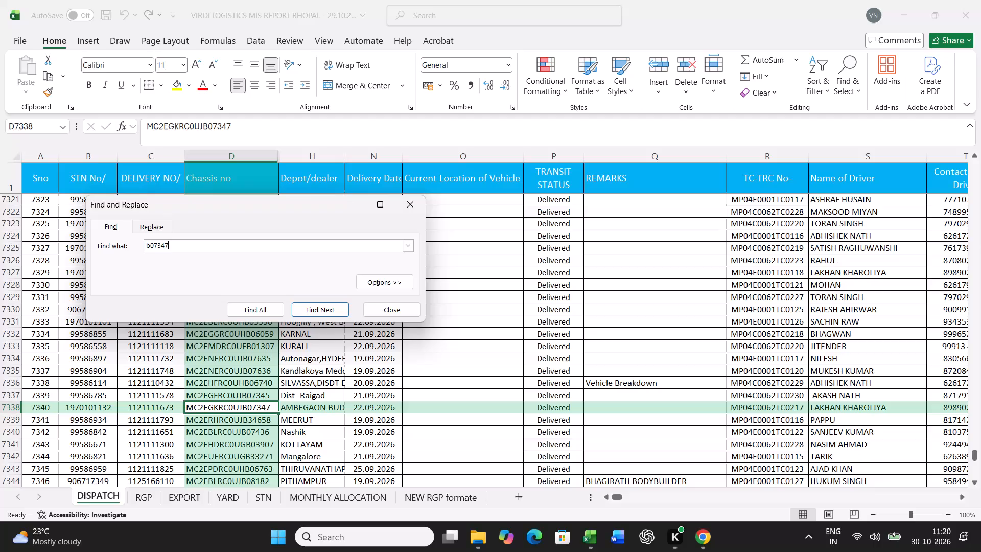
Search the DISPATCH sheet for the chassis ending in b07345 to check its dispatch row.
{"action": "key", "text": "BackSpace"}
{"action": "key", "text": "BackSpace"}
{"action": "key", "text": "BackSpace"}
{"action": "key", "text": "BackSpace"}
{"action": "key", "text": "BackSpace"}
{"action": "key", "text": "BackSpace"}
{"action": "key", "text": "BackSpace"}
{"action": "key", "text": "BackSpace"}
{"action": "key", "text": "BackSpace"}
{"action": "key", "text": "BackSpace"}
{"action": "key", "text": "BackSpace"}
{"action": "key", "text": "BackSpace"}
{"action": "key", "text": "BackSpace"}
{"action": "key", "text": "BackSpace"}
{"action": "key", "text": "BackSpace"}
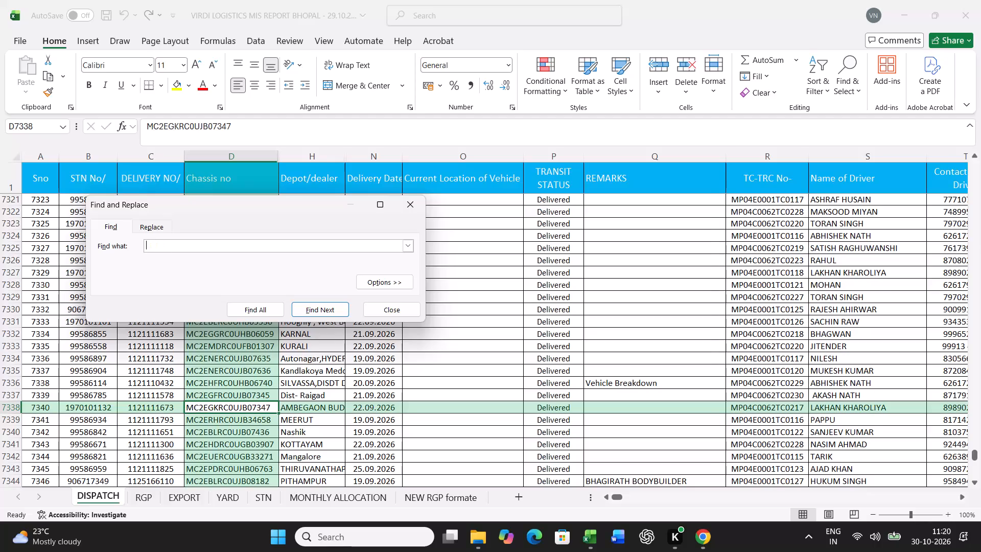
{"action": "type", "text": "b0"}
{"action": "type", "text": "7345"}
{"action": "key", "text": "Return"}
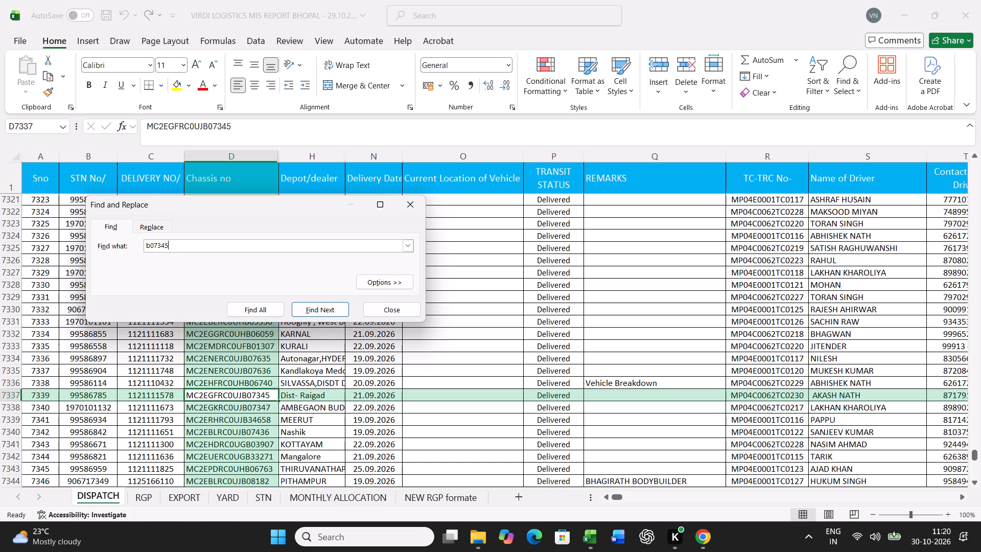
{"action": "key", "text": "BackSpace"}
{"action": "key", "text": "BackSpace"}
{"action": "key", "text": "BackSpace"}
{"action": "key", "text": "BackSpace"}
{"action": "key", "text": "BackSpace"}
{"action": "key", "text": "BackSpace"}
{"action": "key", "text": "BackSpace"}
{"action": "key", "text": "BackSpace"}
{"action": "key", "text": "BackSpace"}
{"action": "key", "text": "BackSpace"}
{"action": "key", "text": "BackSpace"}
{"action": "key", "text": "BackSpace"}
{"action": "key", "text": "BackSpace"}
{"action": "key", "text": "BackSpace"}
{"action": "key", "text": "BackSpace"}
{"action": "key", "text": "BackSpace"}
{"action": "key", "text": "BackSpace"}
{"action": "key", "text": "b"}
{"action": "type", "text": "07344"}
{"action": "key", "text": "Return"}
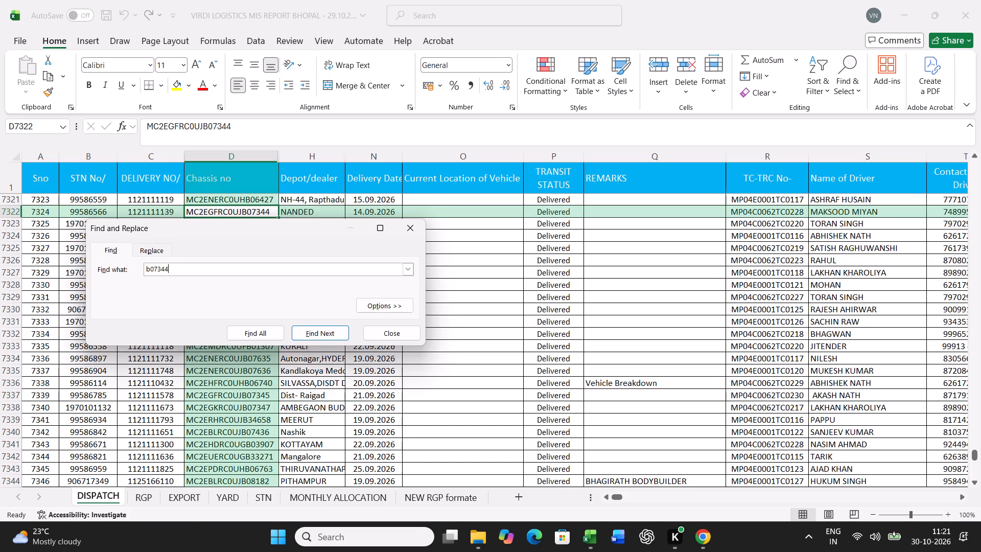
Search the DISPATCH sheet for the chassis ending in b07037 to check its dispatch row.
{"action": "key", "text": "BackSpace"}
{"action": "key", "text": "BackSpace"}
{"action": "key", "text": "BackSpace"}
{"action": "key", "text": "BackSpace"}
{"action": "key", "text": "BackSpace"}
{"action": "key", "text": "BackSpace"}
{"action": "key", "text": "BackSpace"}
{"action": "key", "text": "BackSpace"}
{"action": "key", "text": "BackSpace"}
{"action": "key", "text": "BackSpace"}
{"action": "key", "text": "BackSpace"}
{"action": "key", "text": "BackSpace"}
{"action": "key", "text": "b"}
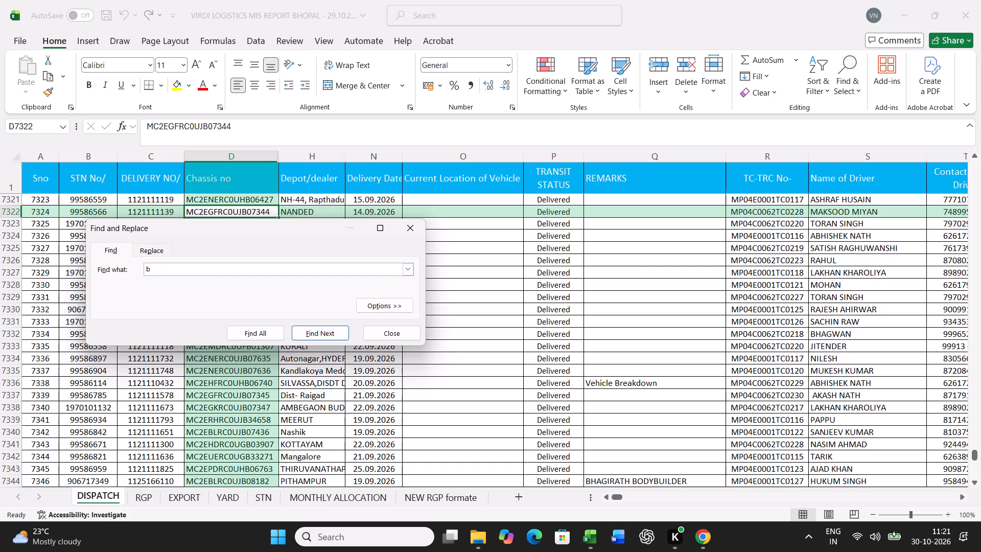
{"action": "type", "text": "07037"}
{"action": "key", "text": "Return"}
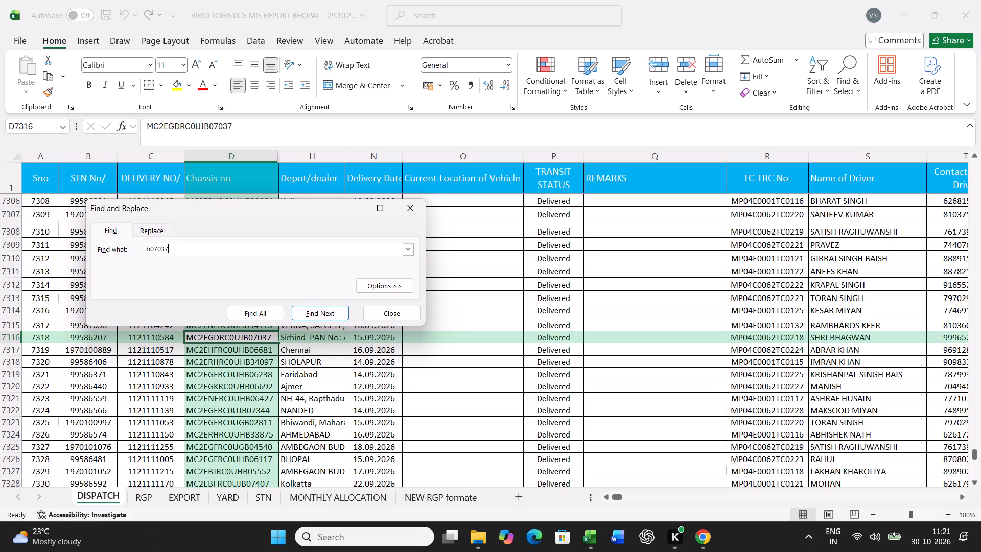
Search the DISPATCH sheet for the chassis ending in b34005 to check its dispatch row.
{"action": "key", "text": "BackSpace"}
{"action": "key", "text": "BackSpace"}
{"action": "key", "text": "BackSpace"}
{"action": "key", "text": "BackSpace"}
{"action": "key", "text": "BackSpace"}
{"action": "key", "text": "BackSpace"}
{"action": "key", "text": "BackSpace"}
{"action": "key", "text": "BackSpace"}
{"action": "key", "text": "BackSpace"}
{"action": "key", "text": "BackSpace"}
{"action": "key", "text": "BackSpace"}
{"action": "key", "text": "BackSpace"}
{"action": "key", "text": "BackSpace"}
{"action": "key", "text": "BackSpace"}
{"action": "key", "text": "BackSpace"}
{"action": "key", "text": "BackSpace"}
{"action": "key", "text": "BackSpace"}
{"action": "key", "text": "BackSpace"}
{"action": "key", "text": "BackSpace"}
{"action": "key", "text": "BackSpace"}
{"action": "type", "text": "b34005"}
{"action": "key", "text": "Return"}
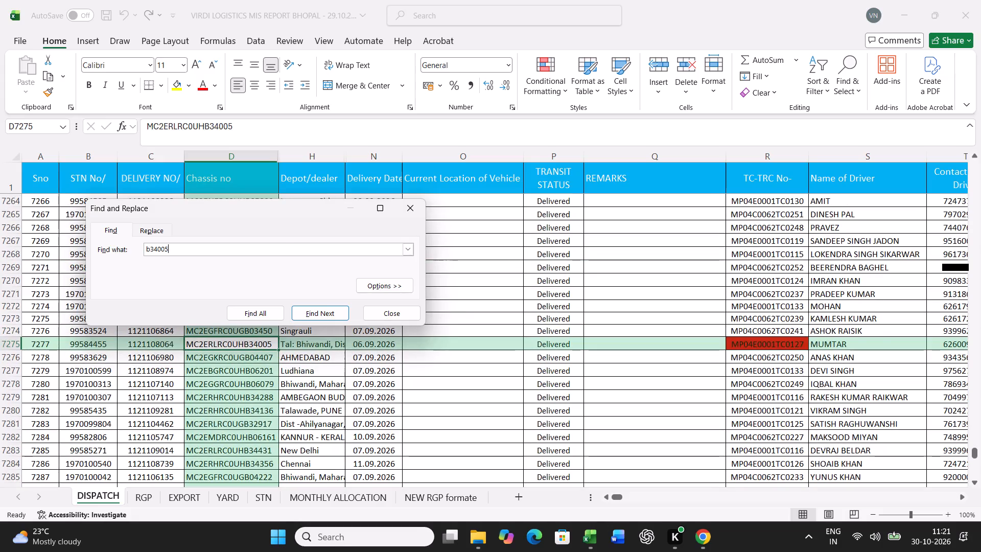
Search the DISPATCH sheet for the chassis ending in b04723 to check its dispatch row.
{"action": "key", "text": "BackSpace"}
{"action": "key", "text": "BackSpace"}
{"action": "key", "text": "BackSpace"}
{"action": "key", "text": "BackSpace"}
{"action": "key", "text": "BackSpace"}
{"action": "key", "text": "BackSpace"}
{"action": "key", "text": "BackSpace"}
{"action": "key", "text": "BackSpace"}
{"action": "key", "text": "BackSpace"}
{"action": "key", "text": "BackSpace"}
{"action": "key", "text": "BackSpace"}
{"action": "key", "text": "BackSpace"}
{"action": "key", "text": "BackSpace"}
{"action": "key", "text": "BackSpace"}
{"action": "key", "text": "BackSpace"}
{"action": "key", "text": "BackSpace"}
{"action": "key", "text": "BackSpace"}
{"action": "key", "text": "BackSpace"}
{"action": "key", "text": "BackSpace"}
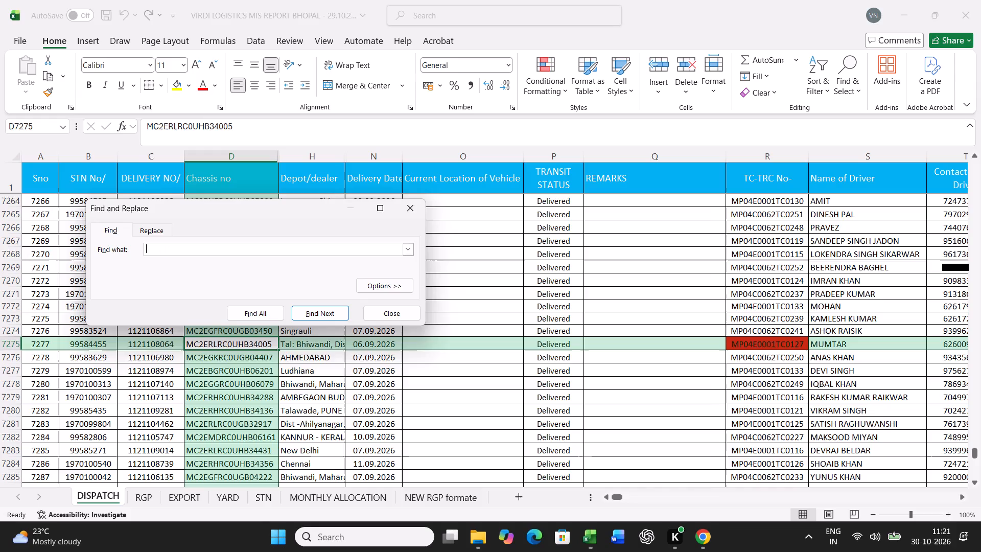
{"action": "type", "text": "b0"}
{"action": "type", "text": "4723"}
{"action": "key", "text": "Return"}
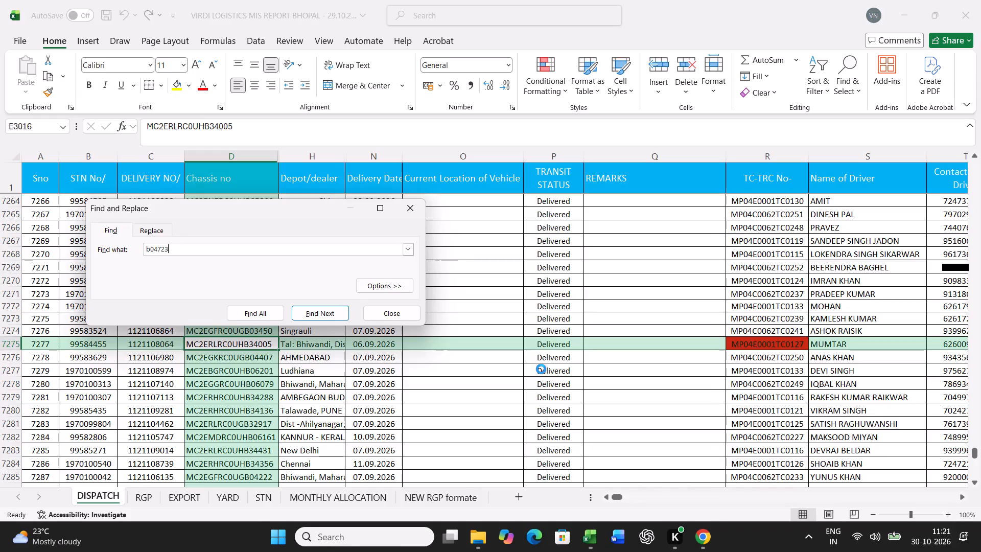
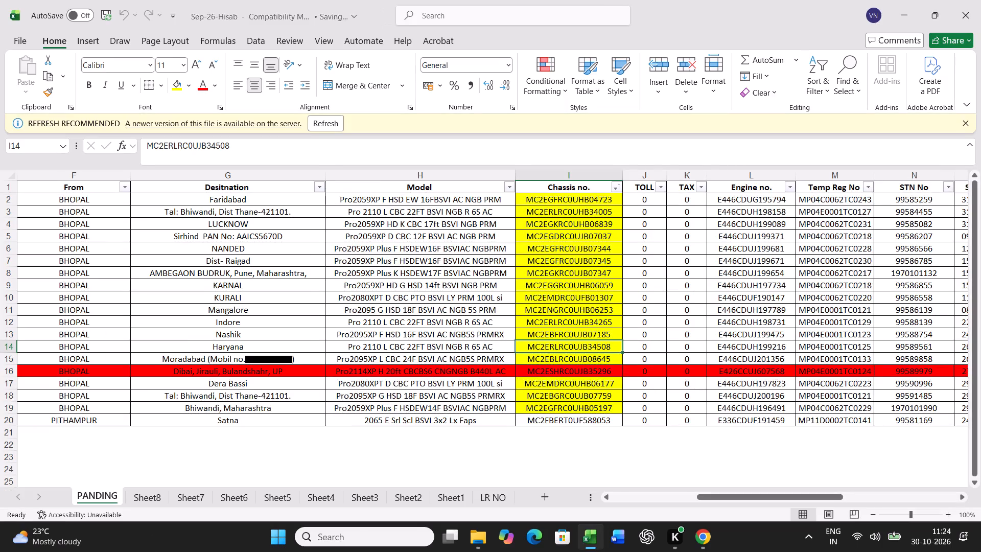
{"action": "left_click", "coordinate": [161, 495]}
{"action": "left_click", "coordinate": [356, 374]}
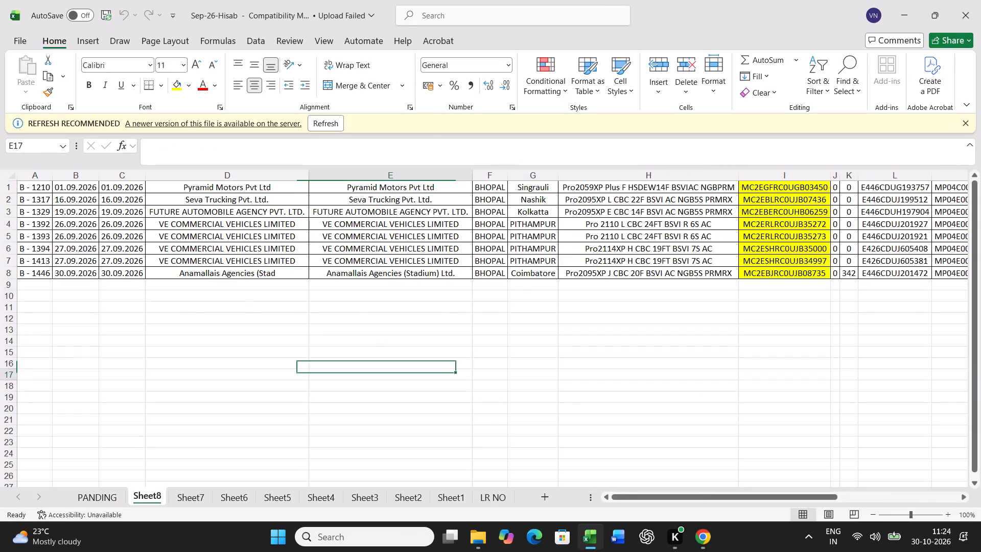
{"action": "key", "text": "ctrl+f"}
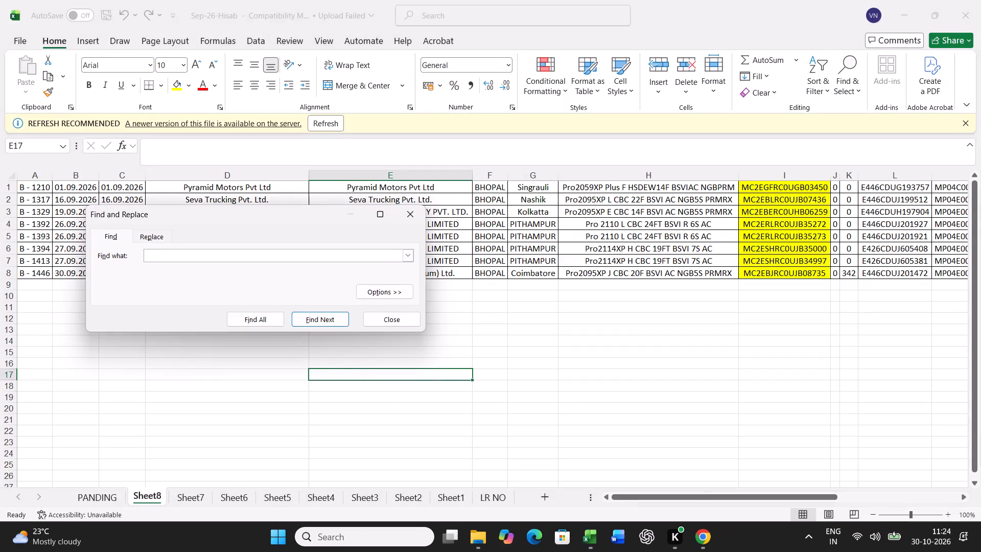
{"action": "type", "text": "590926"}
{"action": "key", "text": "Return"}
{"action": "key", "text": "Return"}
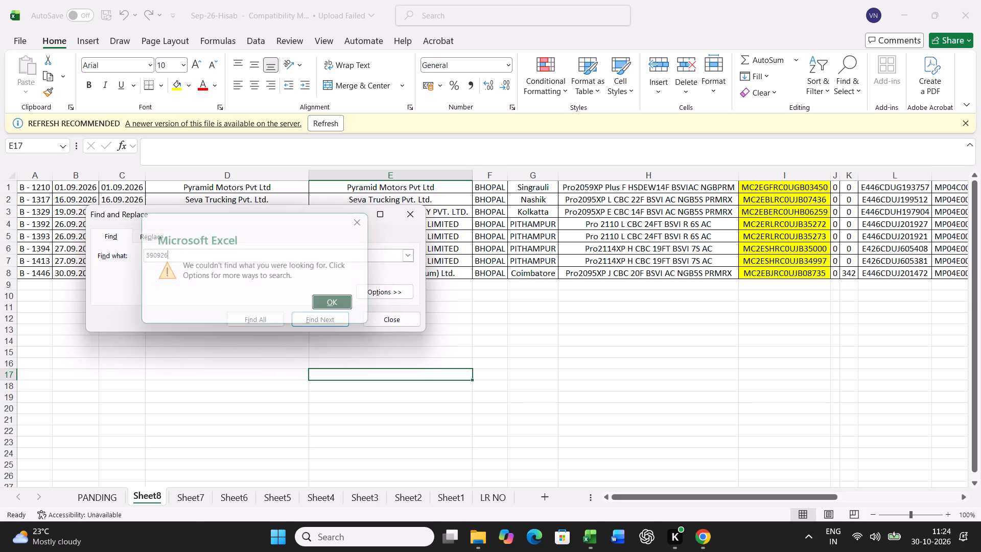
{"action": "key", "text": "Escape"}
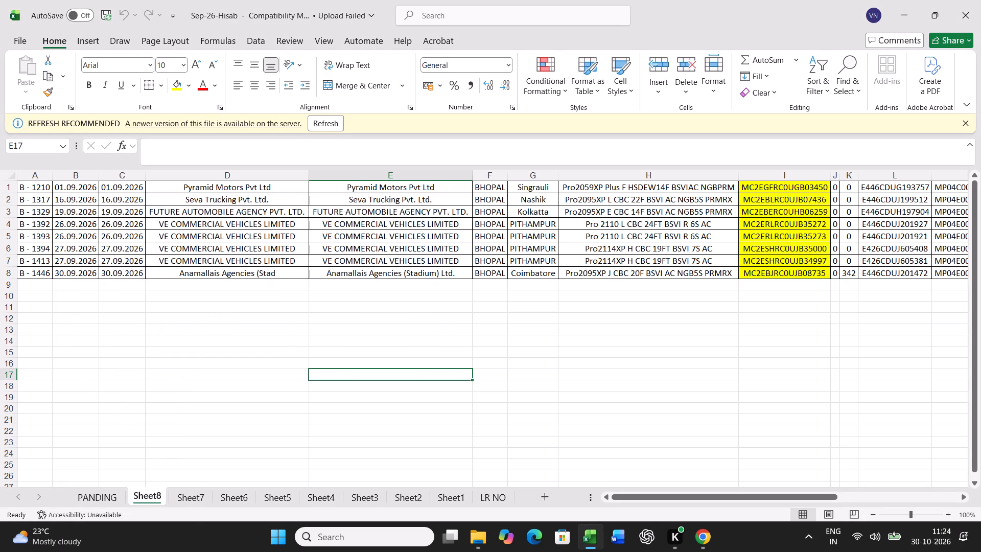
Search Sheet7 for the same chassis number, 590926, to locate its row.
{"action": "left_click", "coordinate": [181, 503]}
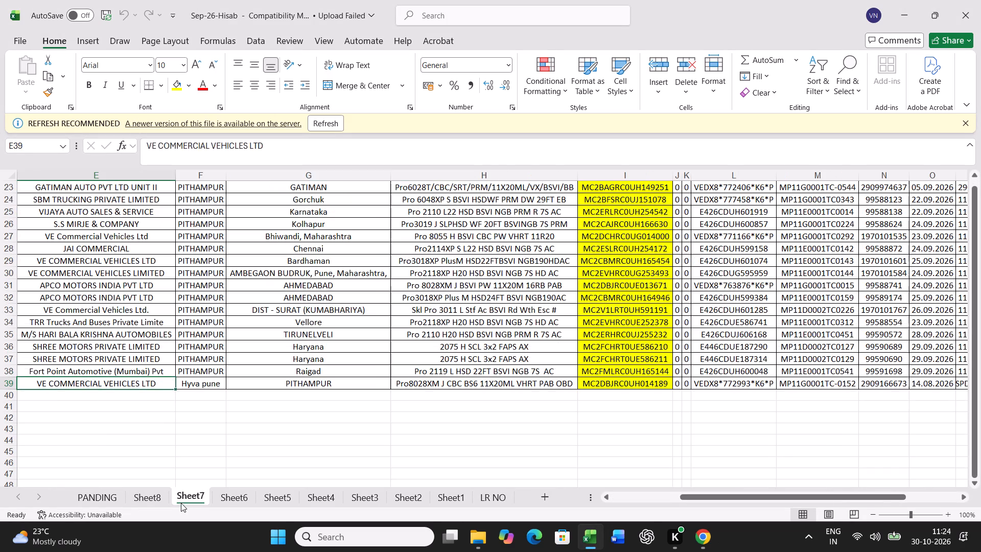
{"action": "left_click", "coordinate": [246, 422]}
{"action": "key", "text": "ctrl+f"}
{"action": "key", "text": "Return"}
{"action": "key", "text": "Return"}
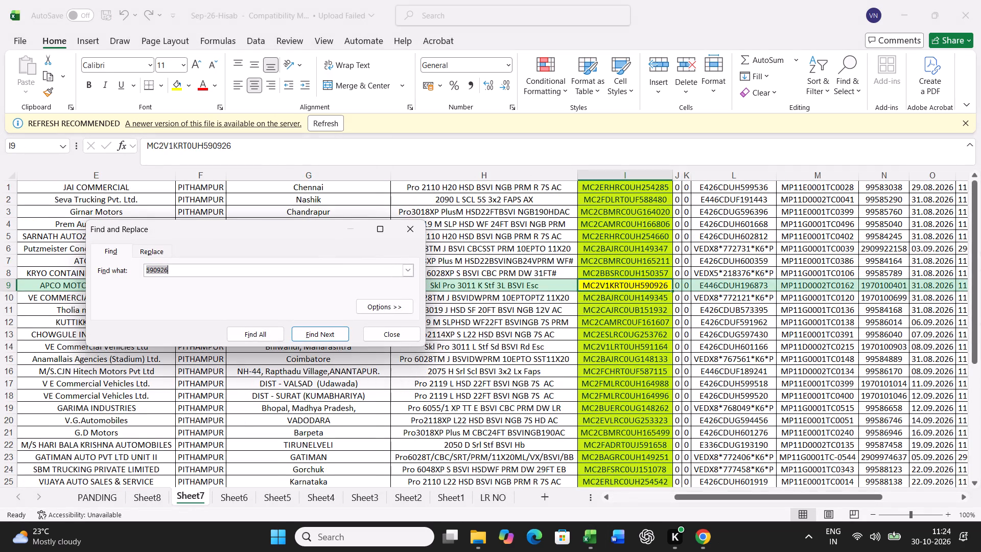
{"action": "key", "text": "Escape"}
{"action": "key", "text": "Left"}
{"action": "key", "text": "Left"}
{"action": "key", "text": "Left"}
{"action": "key", "text": "Left"}
{"action": "key", "text": "Left"}
{"action": "key", "text": "Left"}
{"action": "key", "text": "Left"}
{"action": "key", "text": "Left"}
{"action": "key", "text": "Left"}
{"action": "key", "text": "Left"}
{"action": "key", "text": "Left"}
{"action": "key", "text": "Left"}
{"action": "key", "text": "Left"}
{"action": "key", "text": "Left"}
{"action": "key", "text": "Left"}
{"action": "key", "text": "Left"}
{"action": "key", "text": "Left"}
{"action": "key", "text": "Left"}
{"action": "key", "text": "Left"}
{"action": "key", "text": "Left"}
{"action": "key", "text": "ctrl+shift+Right"}
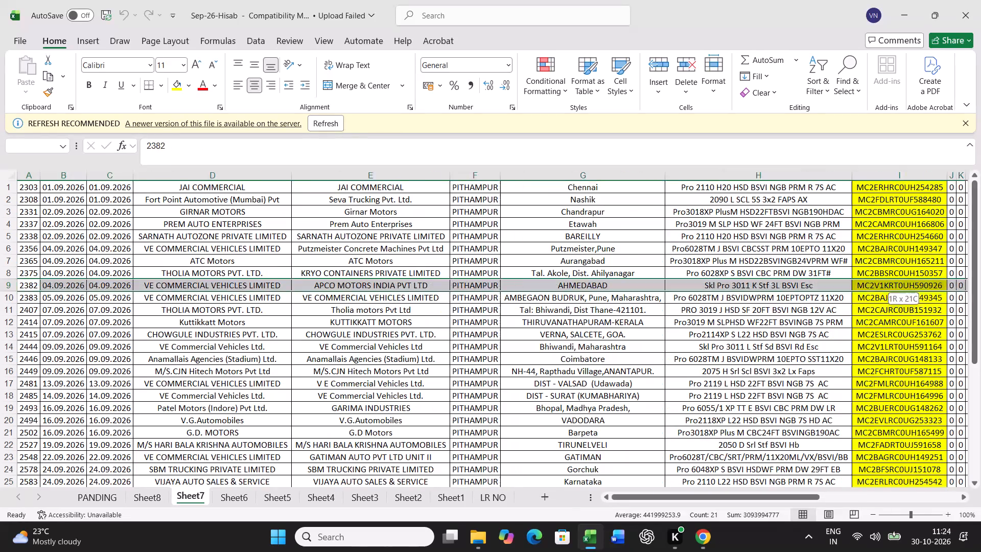
{"action": "key", "text": "ctrl+c"}
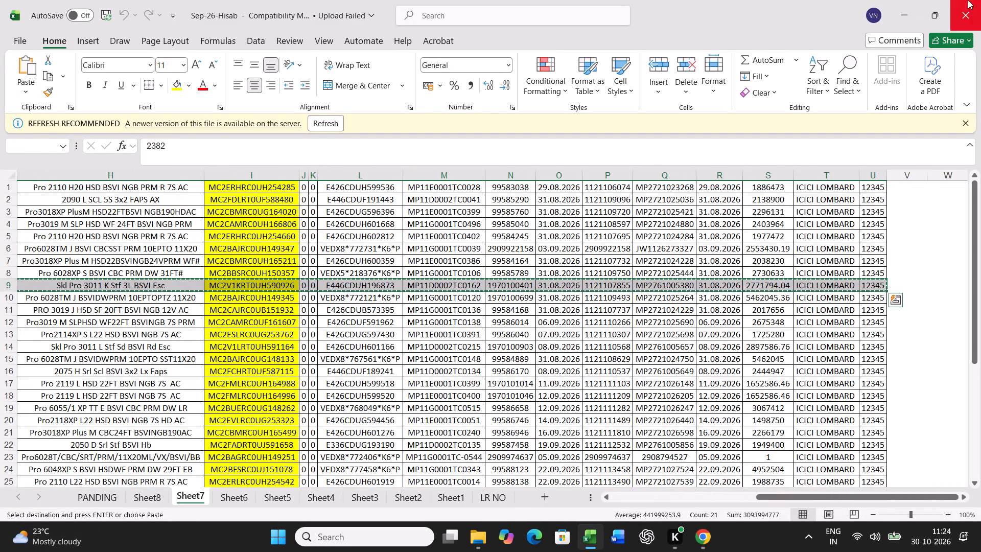
{"action": "left_click", "coordinate": [900, 2]}
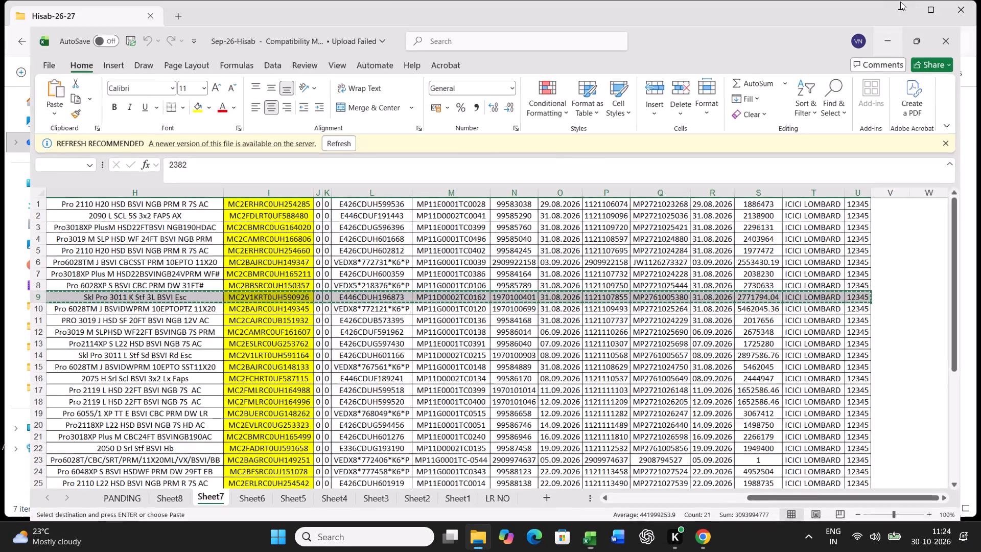
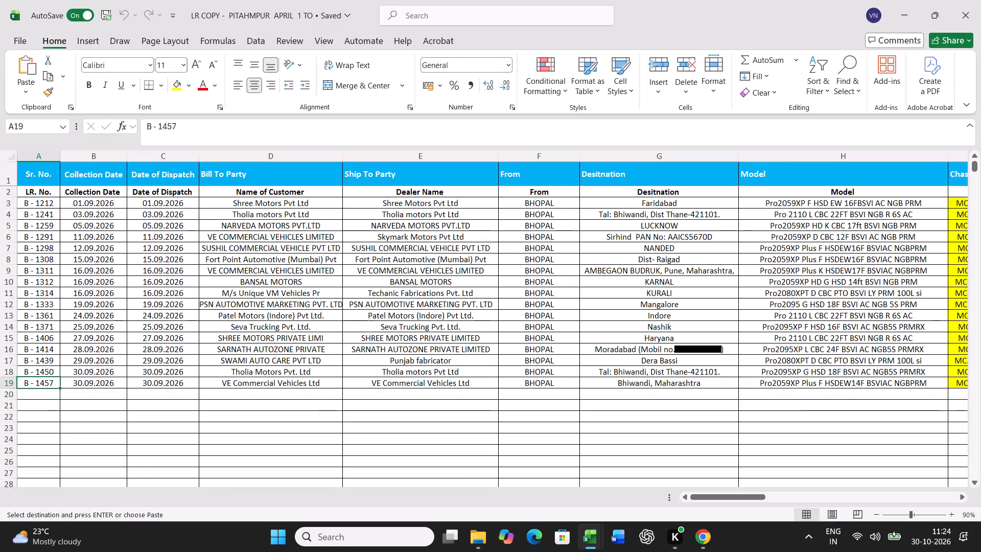
Paste the copied row of the 590926 vehicle over row 3 of the DATA sheet in the LR COPY workbook.
{"action": "scroll", "coordinate": [124, 402], "scroll_direction": "up", "scroll_amount": 5}
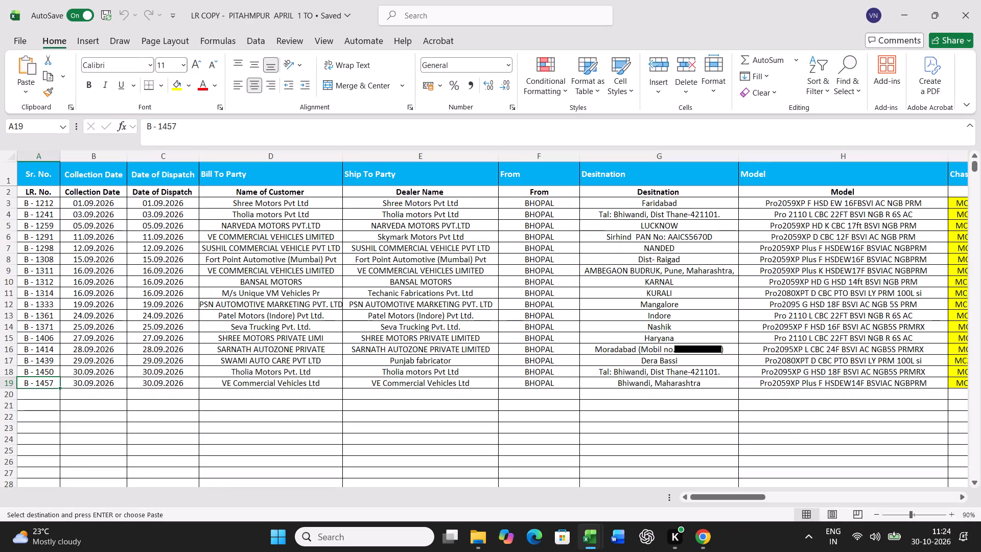
{"action": "left_click", "coordinate": [35, 201]}
{"action": "key", "text": "ctrl+v"}
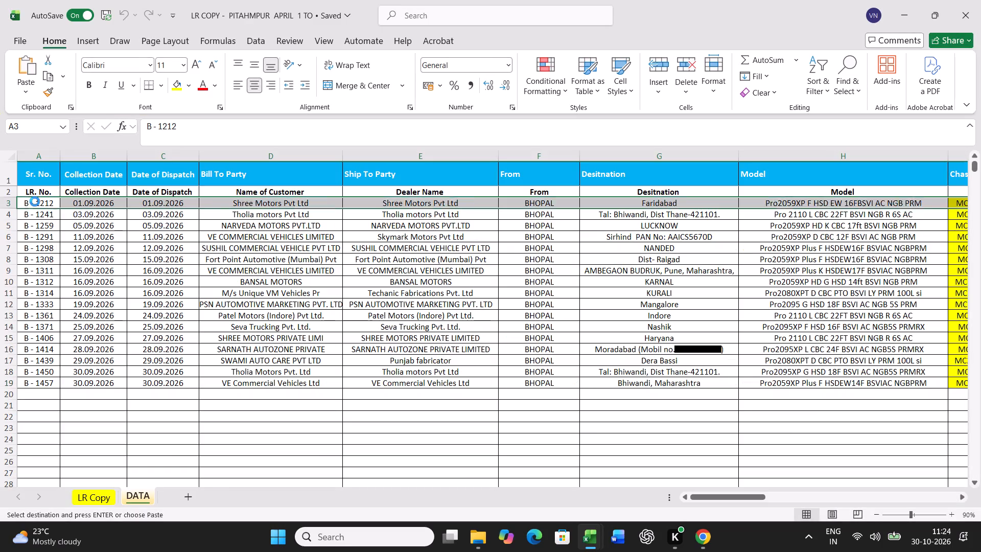
Clear the old vehicle entries in rows 4 to 20 of the DATA sheet.
{"action": "left_click_drag", "start_coordinate": [38, 216], "coordinate": [37, 402]}
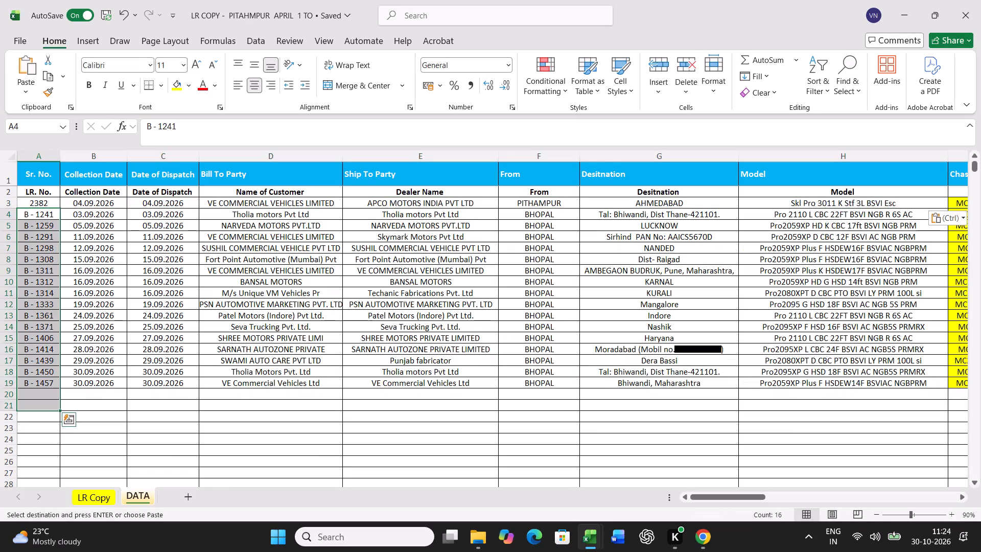
{"action": "key", "text": "Delete"}
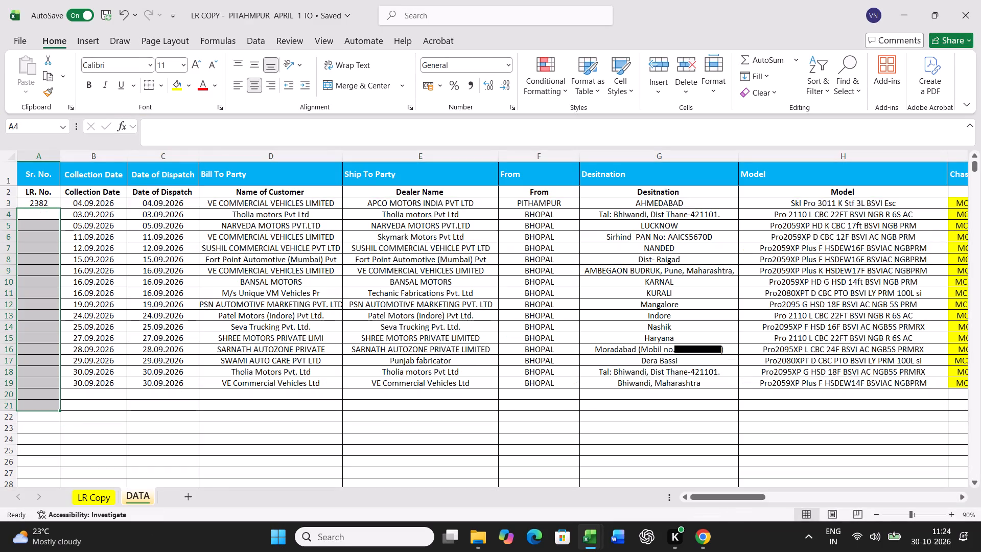
{"action": "left_click_drag", "start_coordinate": [4, 215], "coordinate": [0, 395]}
{"action": "key", "text": "Delete"}
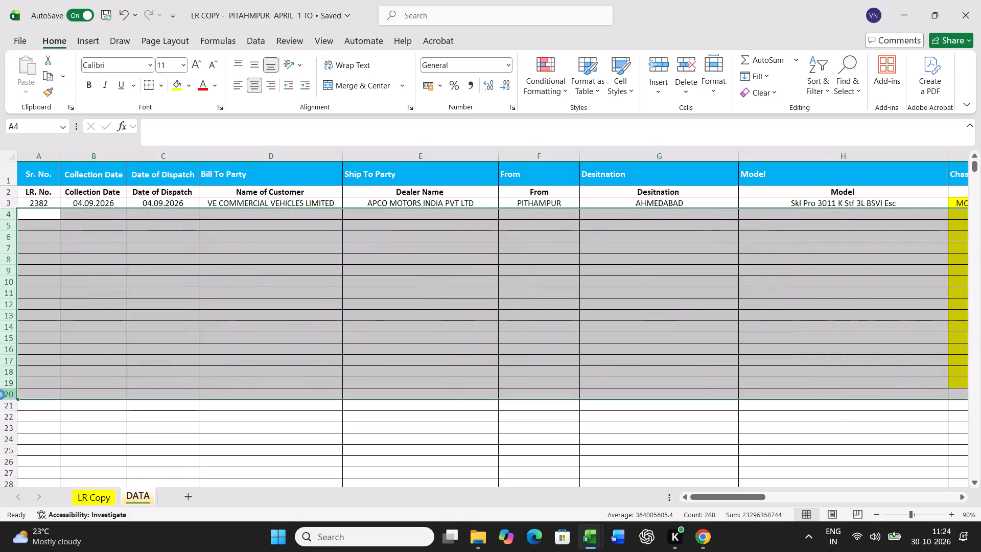
{"action": "left_click", "coordinate": [73, 368]}
{"action": "left_click", "coordinate": [44, 218]}
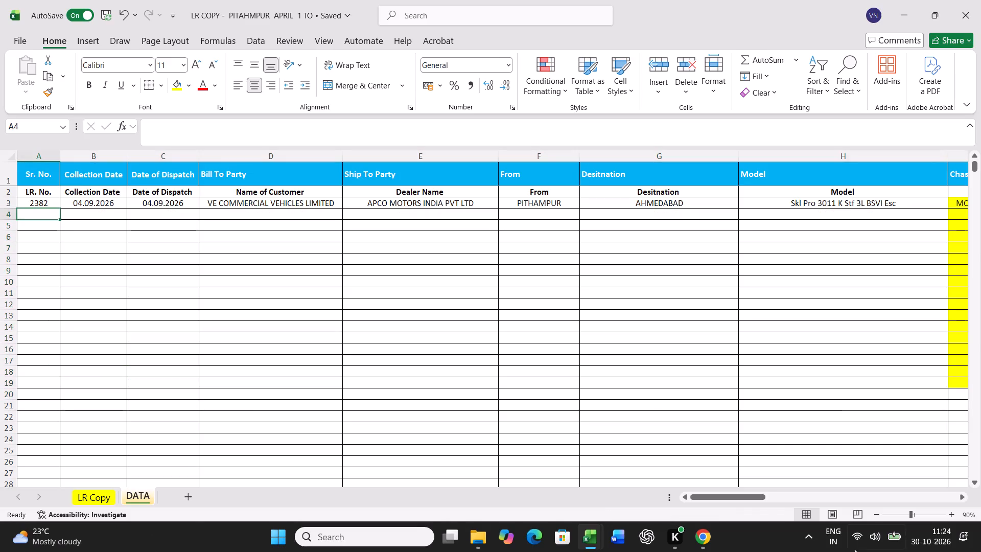
{"action": "left_click", "coordinate": [589, 533]}
{"action": "left_click", "coordinate": [549, 474]}
{"action": "left_click", "coordinate": [447, 370]}
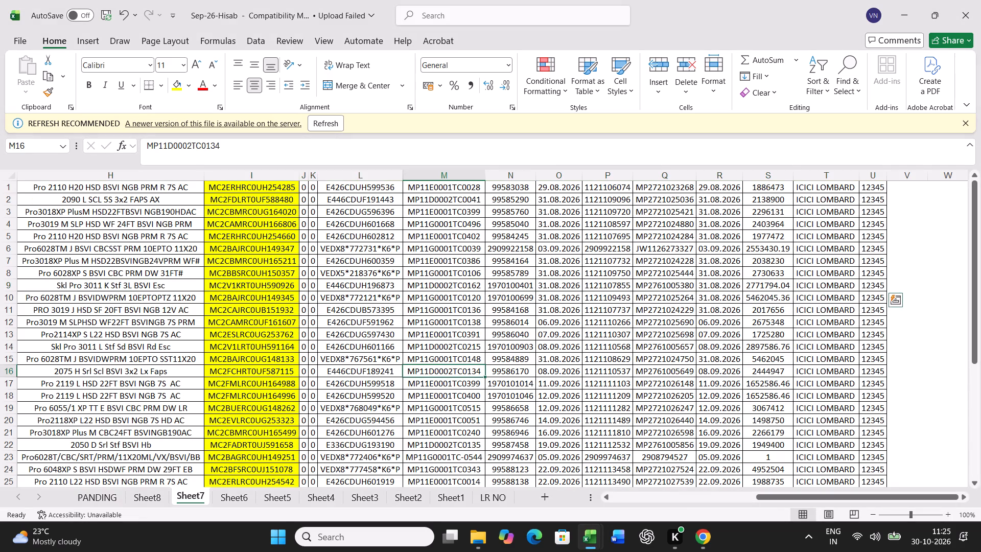
{"action": "key", "text": "ctrl+f"}
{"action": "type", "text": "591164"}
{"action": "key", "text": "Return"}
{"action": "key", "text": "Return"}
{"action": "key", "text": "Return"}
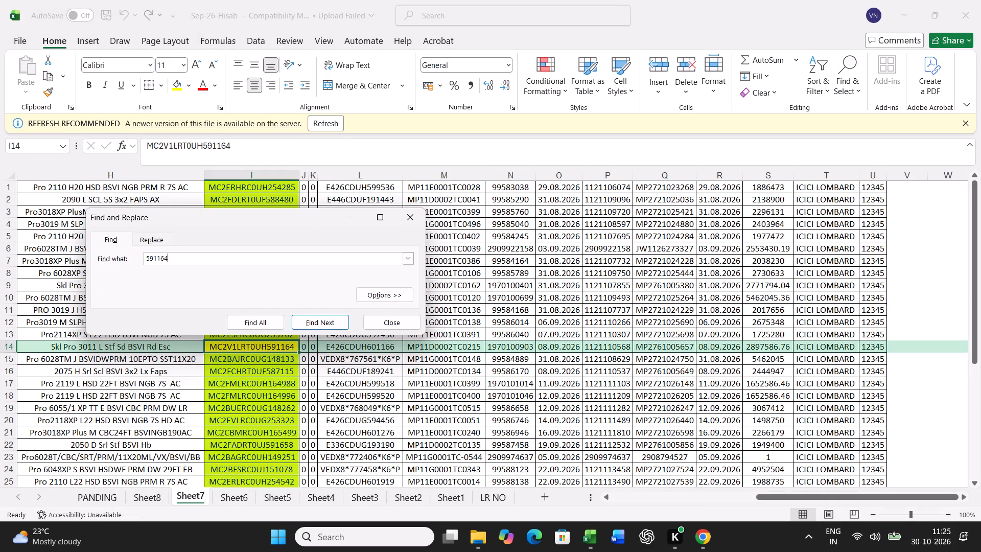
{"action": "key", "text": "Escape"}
{"action": "left_click", "coordinate": [7, 346]}
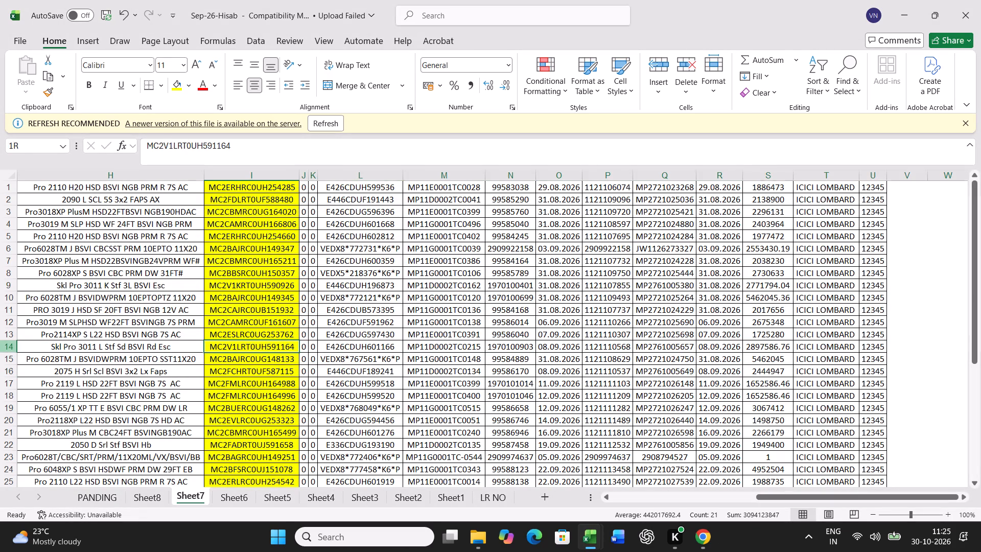
{"action": "key", "text": "ctrl+c"}
{"action": "left_click", "coordinate": [594, 526]}
{"action": "left_click", "coordinate": [619, 496]}
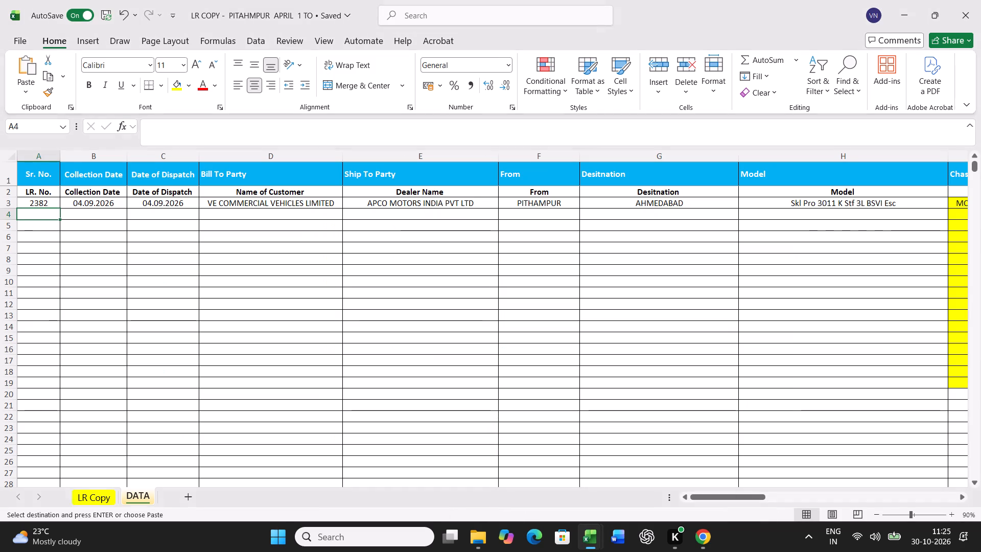
{"action": "left_click", "coordinate": [9, 214]}
{"action": "key", "text": "ctrl+v"}
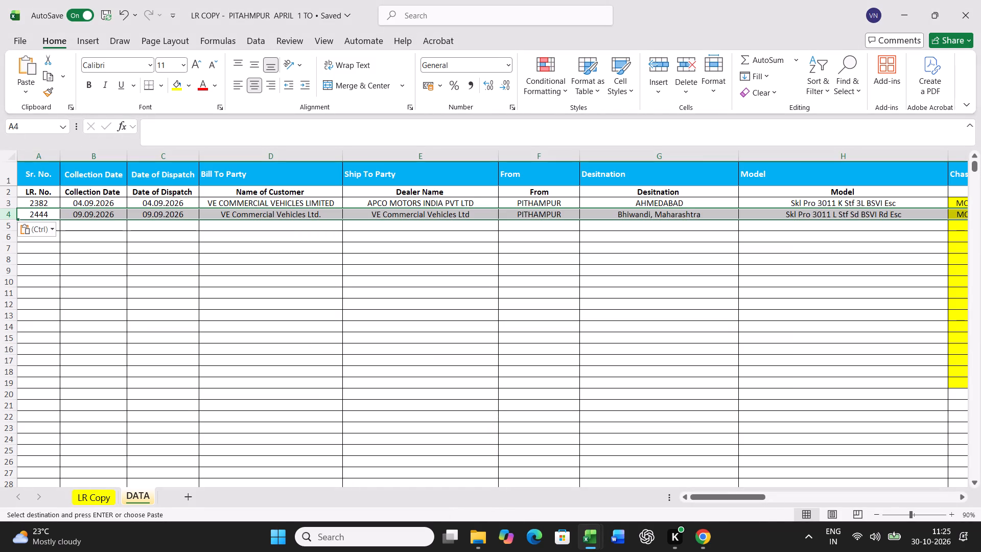
{"action": "left_click", "coordinate": [596, 539]}
{"action": "left_click", "coordinate": [494, 462]}
{"action": "left_click", "coordinate": [434, 396]}
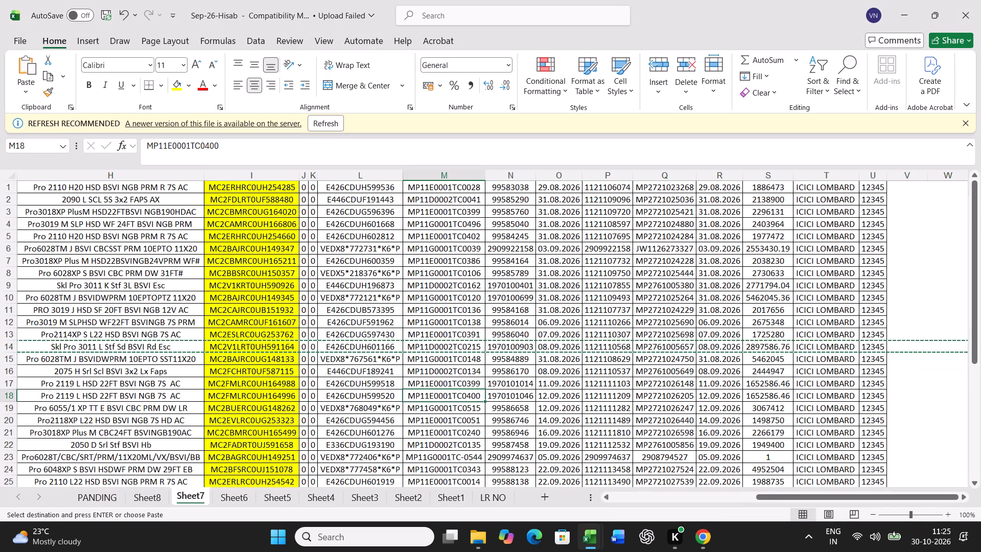
{"action": "key", "text": "ctrl+f"}
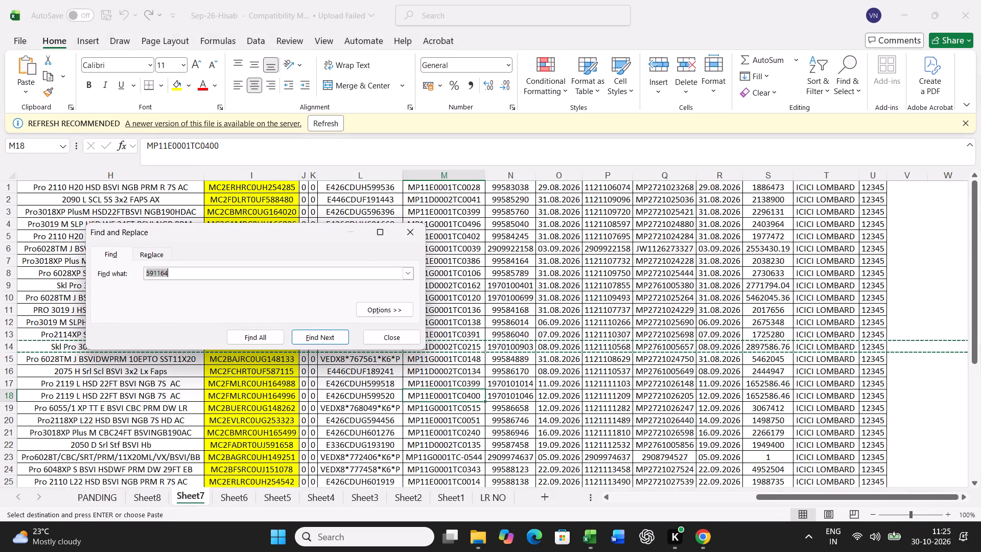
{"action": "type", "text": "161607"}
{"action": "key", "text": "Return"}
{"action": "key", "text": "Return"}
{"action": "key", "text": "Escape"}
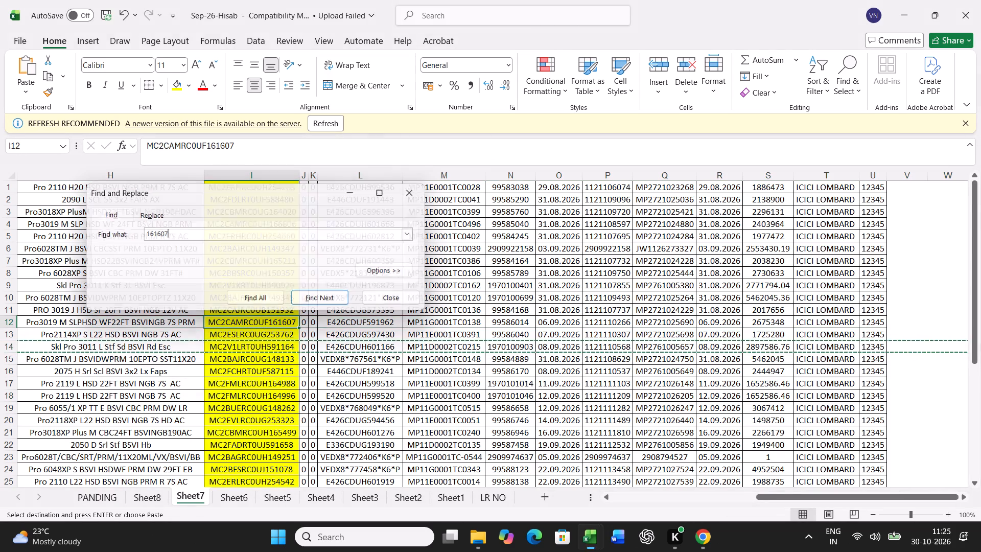
{"action": "left_click", "coordinate": [6, 321]}
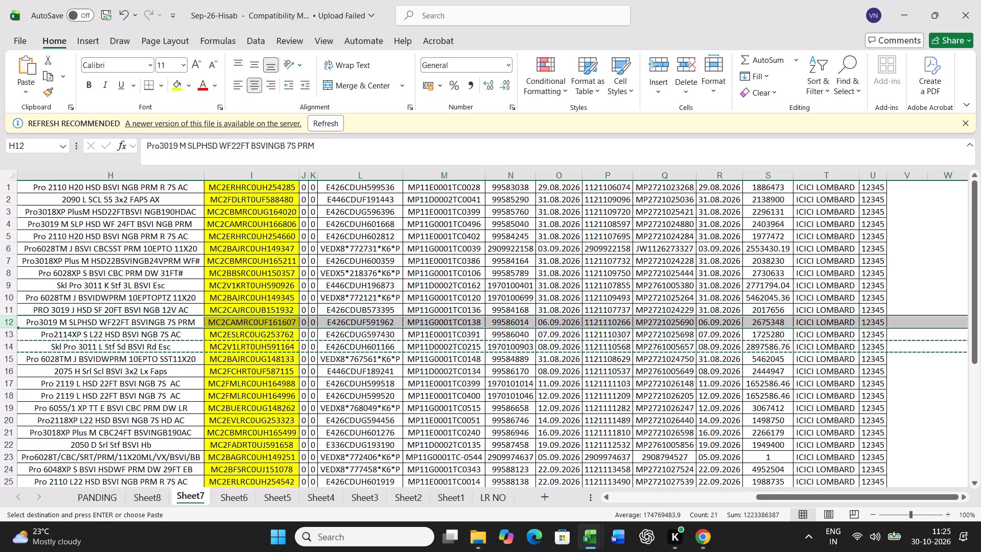
{"action": "key", "text": "ctrl+c"}
{"action": "left_click", "coordinate": [598, 534]}
{"action": "left_click", "coordinate": [629, 482]}
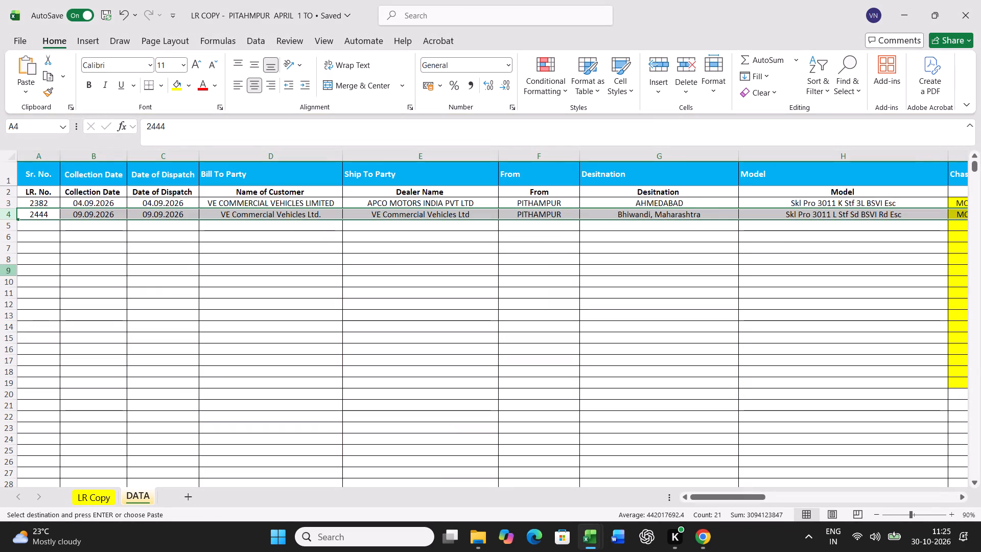
{"action": "left_click", "coordinate": [8, 226]}
{"action": "key", "text": "ctrl+v"}
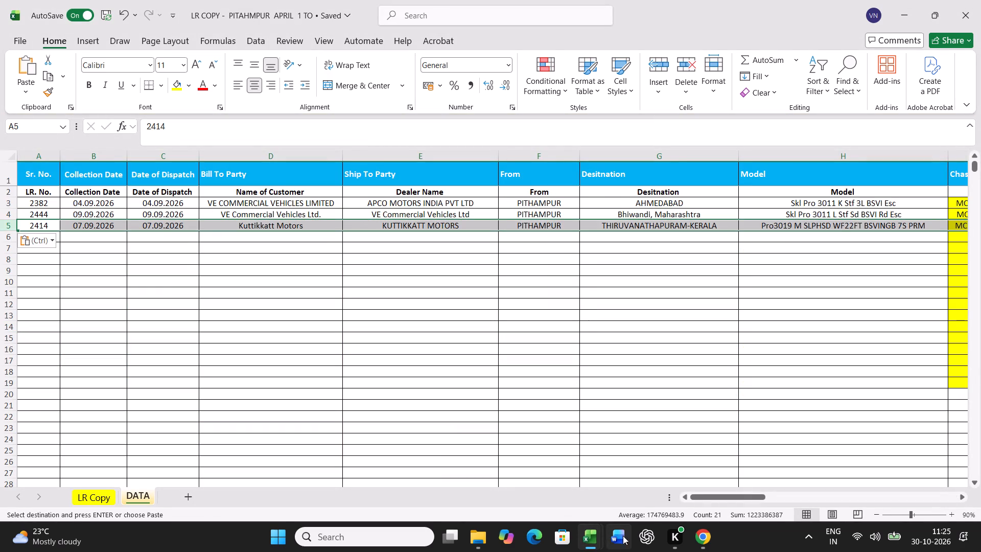
{"action": "left_click", "coordinate": [598, 541]}
{"action": "left_click", "coordinate": [547, 498]}
{"action": "left_click", "coordinate": [400, 398]}
{"action": "key", "text": "ctrl+f"}
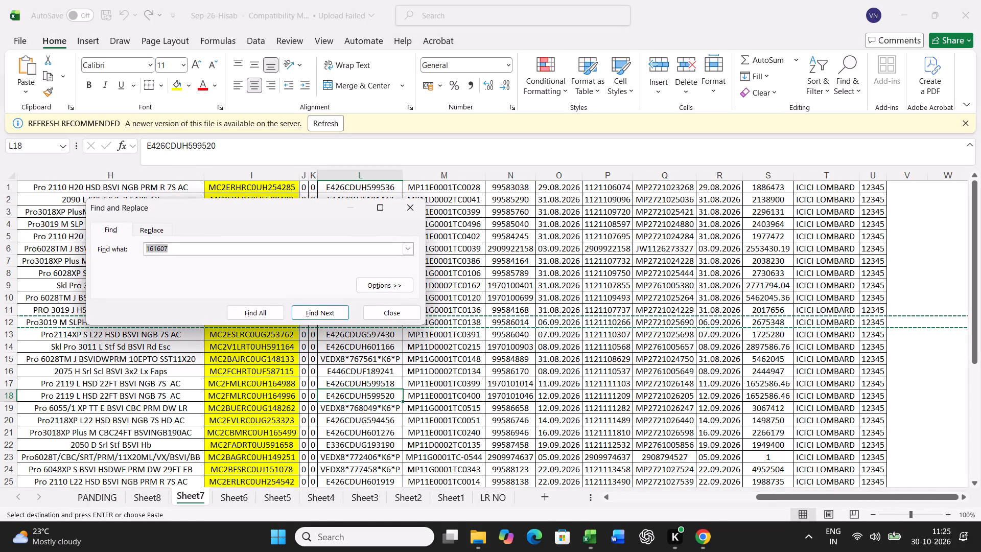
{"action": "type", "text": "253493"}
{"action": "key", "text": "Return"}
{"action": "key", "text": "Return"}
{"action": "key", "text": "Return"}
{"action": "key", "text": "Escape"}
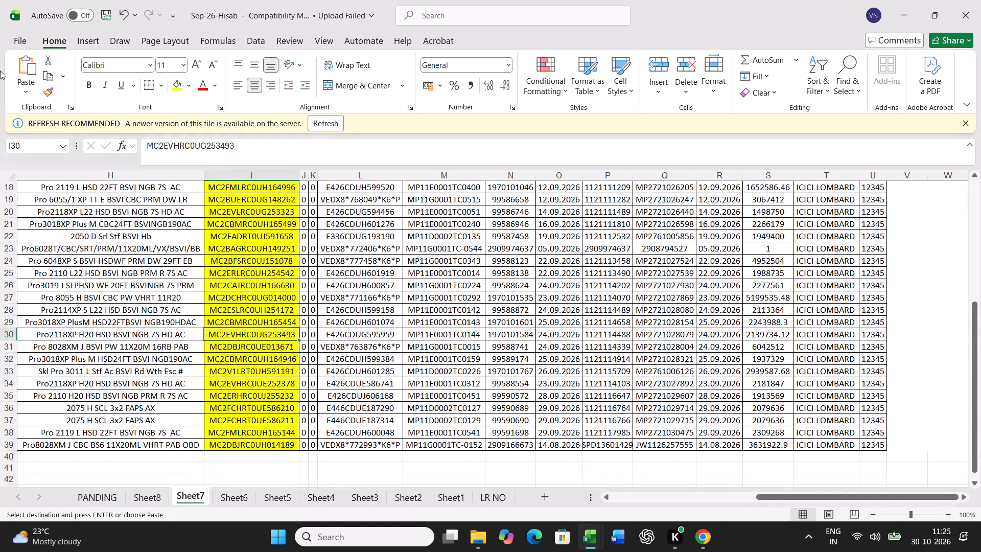
{"action": "left_click", "coordinate": [9, 334]}
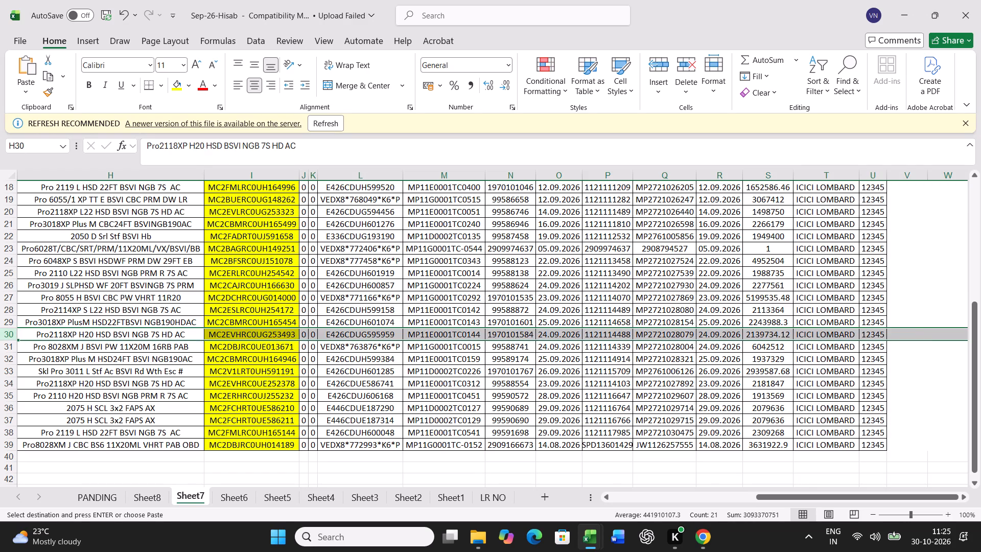
{"action": "key", "text": "ctrl+c"}
{"action": "left_click", "coordinate": [587, 534]}
{"action": "left_click", "coordinate": [649, 470]}
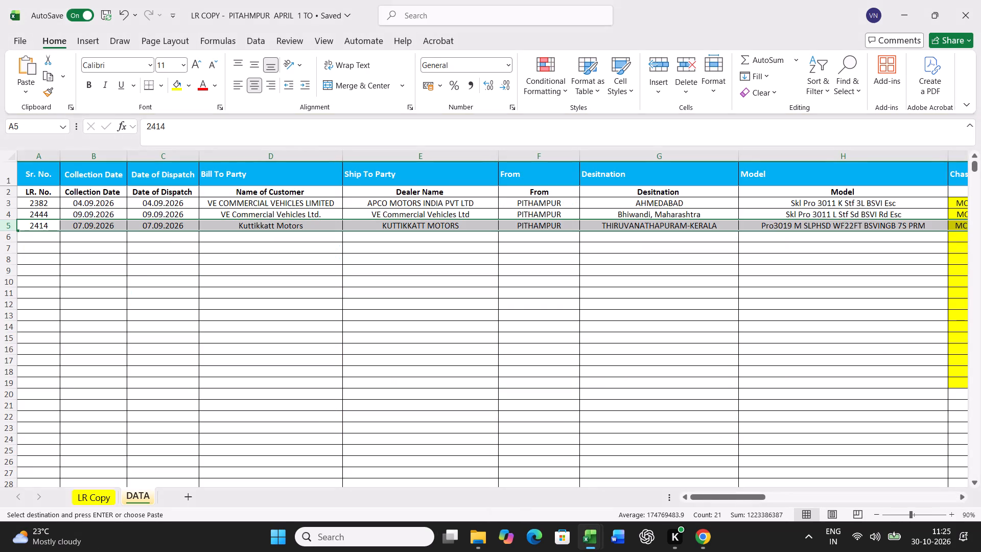
{"action": "left_click", "coordinate": [5, 239]}
{"action": "key", "text": "ctrl+v"}
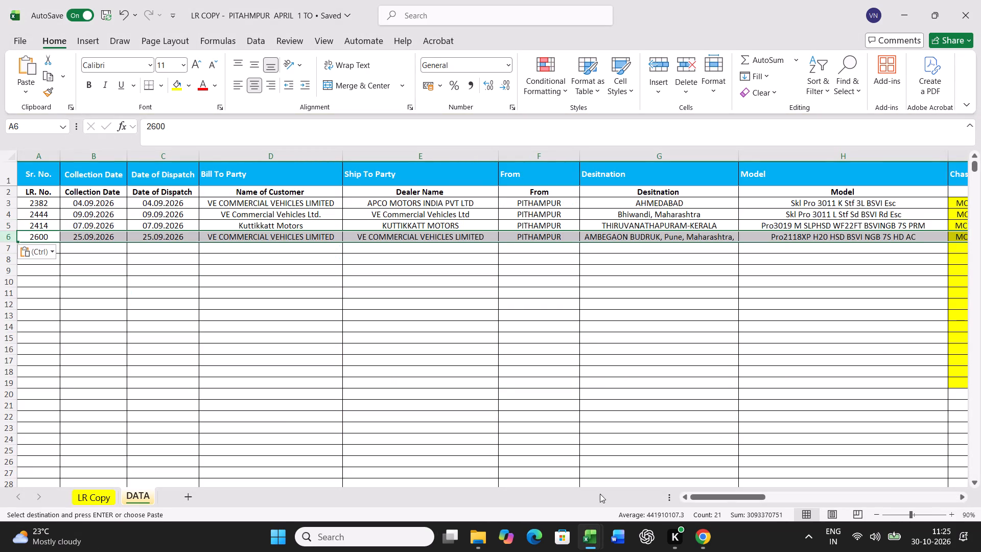
Find chassis number 149345 on Sheet7 of Sep-26-Hisab and copy its whole row into row 7 of LR COPY's DATA sheet.
{"action": "left_click", "coordinate": [586, 545]}
{"action": "left_click", "coordinate": [555, 475]}
{"action": "left_click", "coordinate": [414, 367]}
{"action": "key", "text": "ctrl+f"}
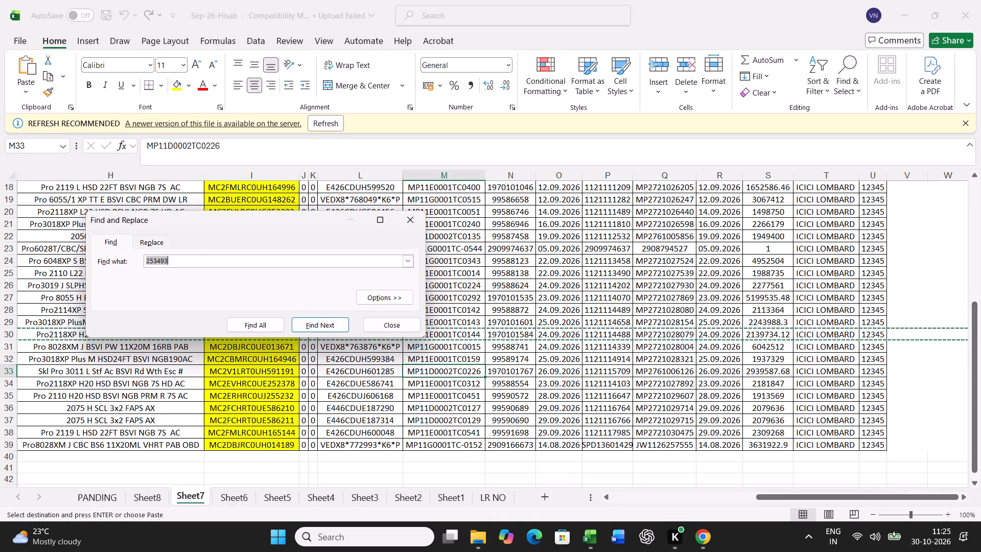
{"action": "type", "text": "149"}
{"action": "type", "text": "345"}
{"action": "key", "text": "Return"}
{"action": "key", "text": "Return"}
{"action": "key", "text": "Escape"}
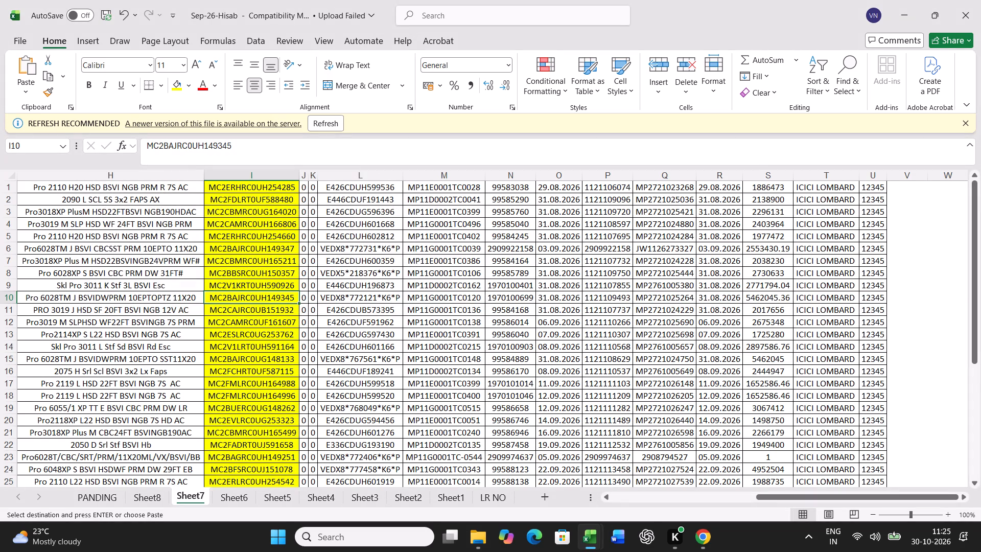
{"action": "left_click", "coordinate": [10, 298]}
{"action": "key", "text": "ctrl+c"}
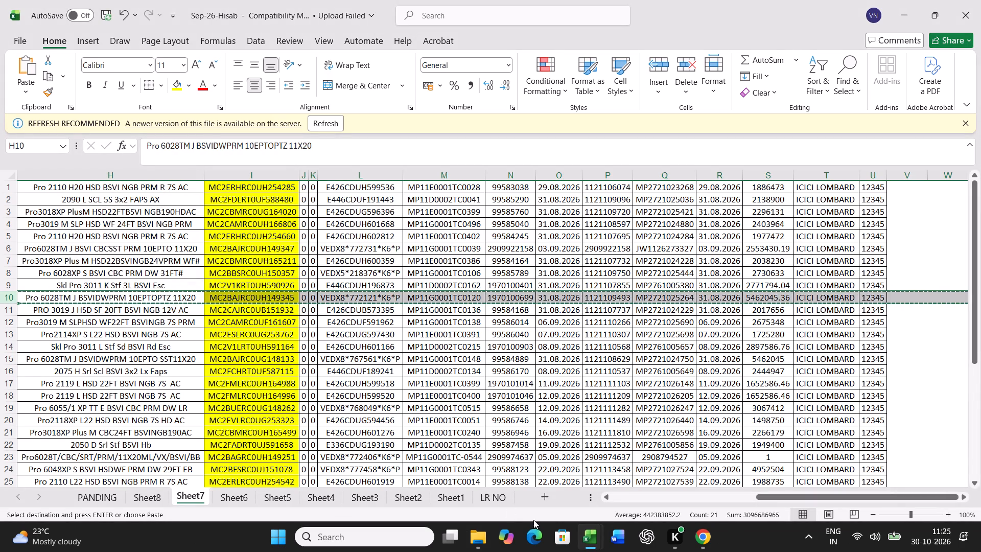
{"action": "left_click", "coordinate": [592, 543]}
{"action": "left_click", "coordinate": [624, 474]}
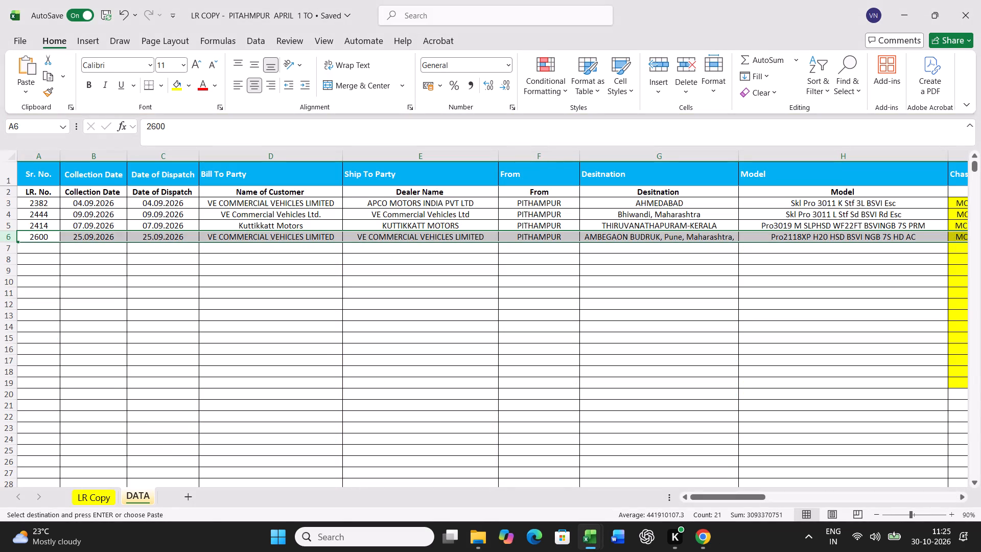
{"action": "left_click", "coordinate": [3, 248]}
{"action": "key", "text": "ctrl+v"}
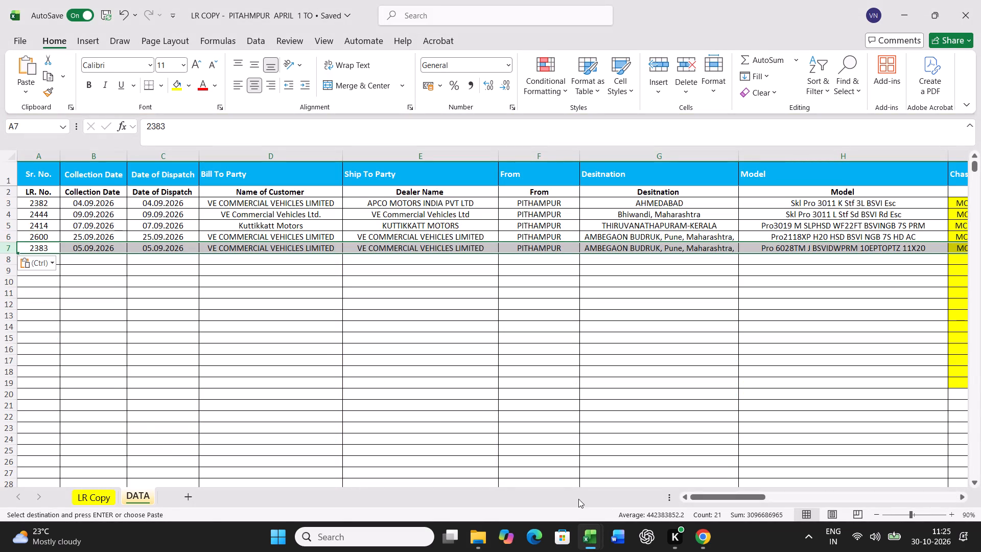
{"action": "left_click", "coordinate": [589, 539]}
{"action": "left_click", "coordinate": [477, 462]}
{"action": "left_click", "coordinate": [329, 357]}
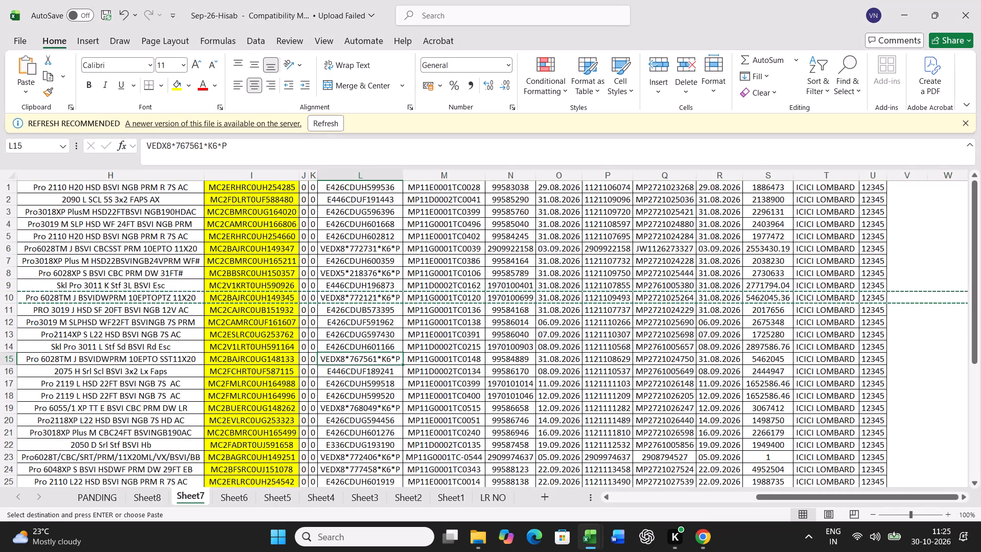
{"action": "key", "text": "ctrl+f"}
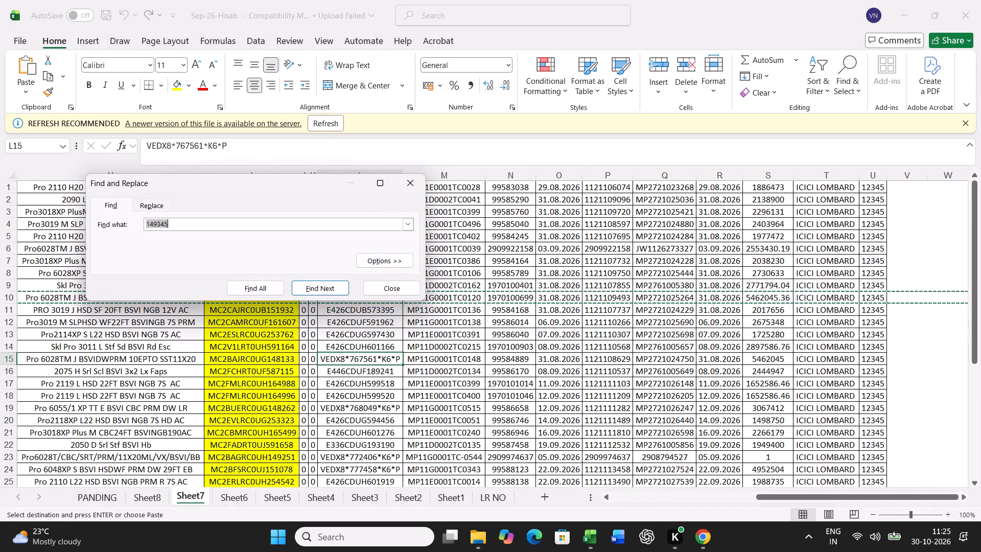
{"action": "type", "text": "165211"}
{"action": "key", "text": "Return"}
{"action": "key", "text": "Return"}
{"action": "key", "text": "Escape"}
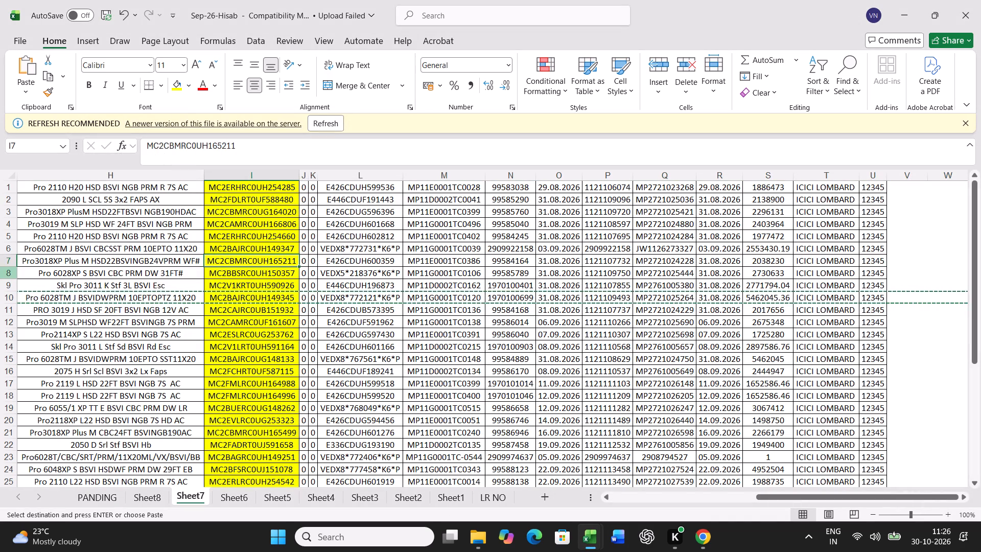
{"action": "left_click", "coordinate": [7, 261]}
{"action": "key", "text": "ctrl+c"}
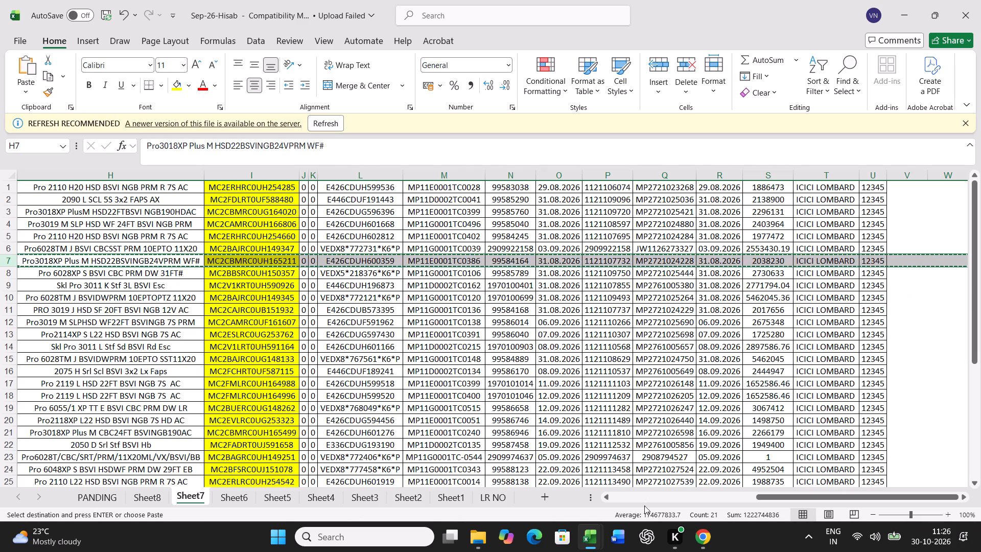
{"action": "left_click", "coordinate": [599, 532]}
{"action": "left_click", "coordinate": [643, 479]}
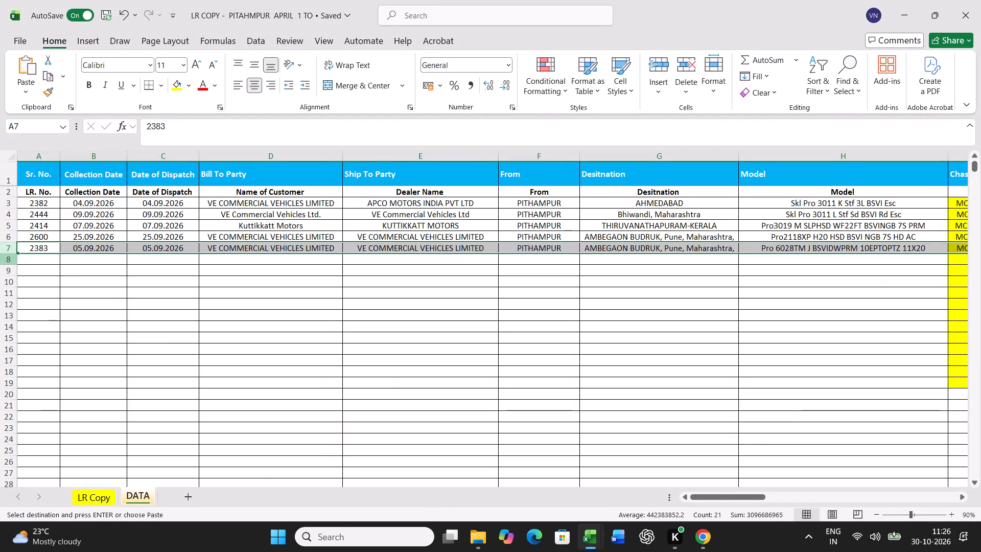
{"action": "left_click", "coordinate": [6, 260]}
{"action": "key", "text": "ctrl+v"}
{"action": "left_click", "coordinate": [597, 548]}
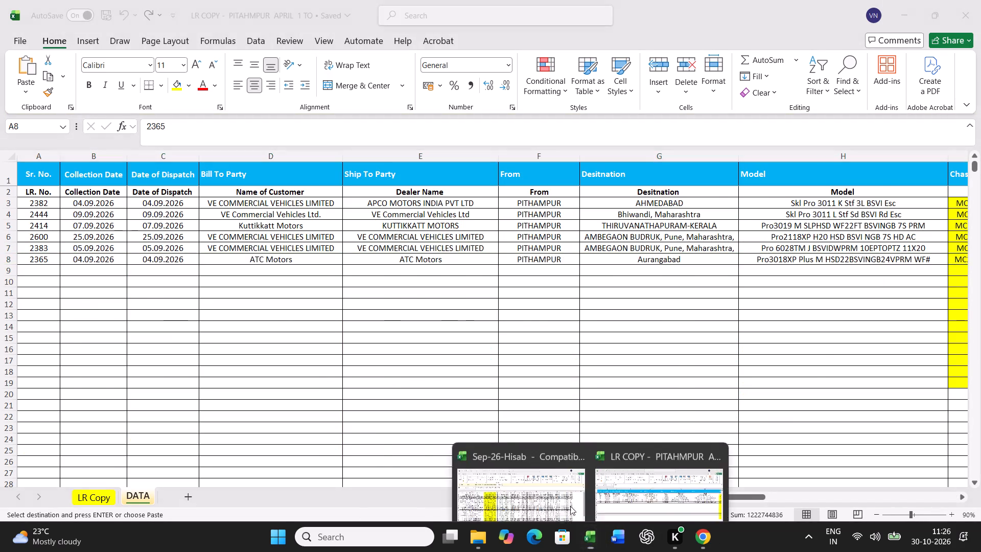
{"action": "left_click", "coordinate": [544, 487]}
{"action": "left_click", "coordinate": [447, 403]}
{"action": "key", "text": "ctrl+f"}
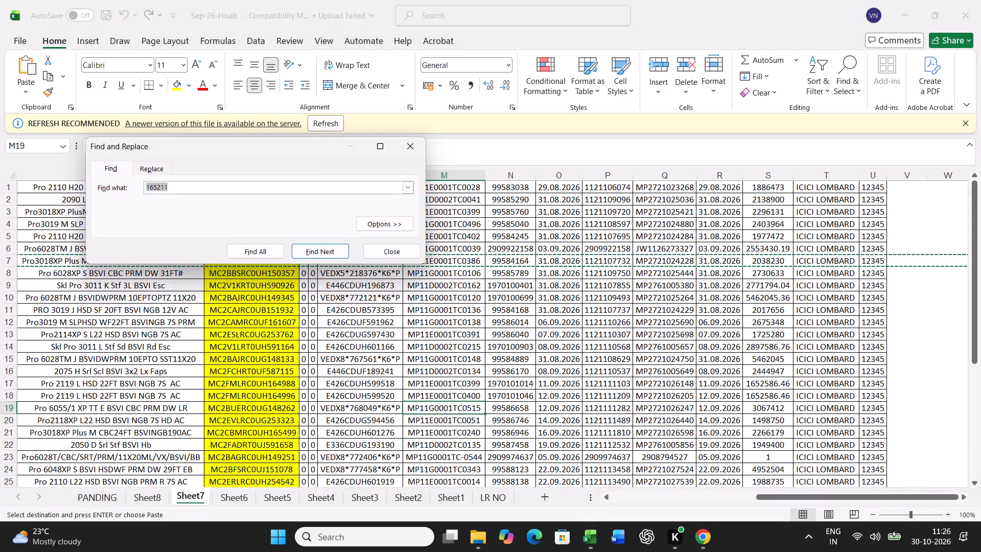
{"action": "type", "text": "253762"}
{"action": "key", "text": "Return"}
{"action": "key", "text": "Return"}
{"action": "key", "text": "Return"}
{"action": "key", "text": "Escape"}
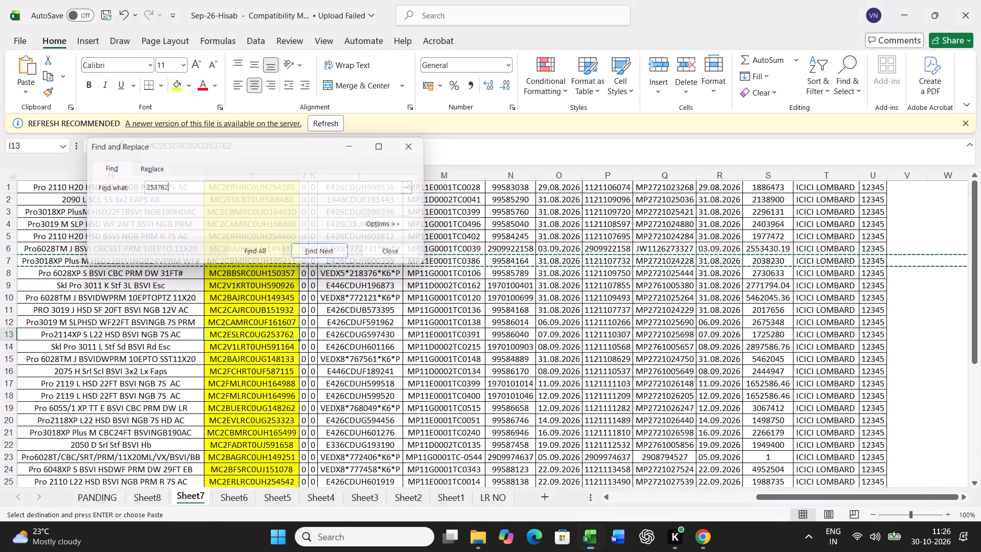
{"action": "left_click", "coordinate": [6, 333]}
{"action": "key", "text": "ctrl+c"}
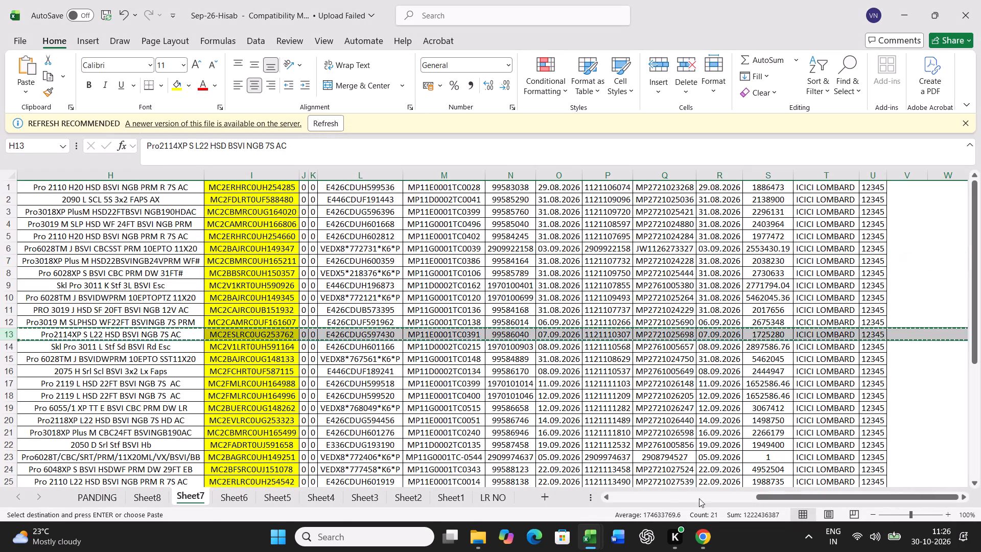
{"action": "left_click", "coordinate": [589, 535]}
{"action": "left_click", "coordinate": [619, 495]}
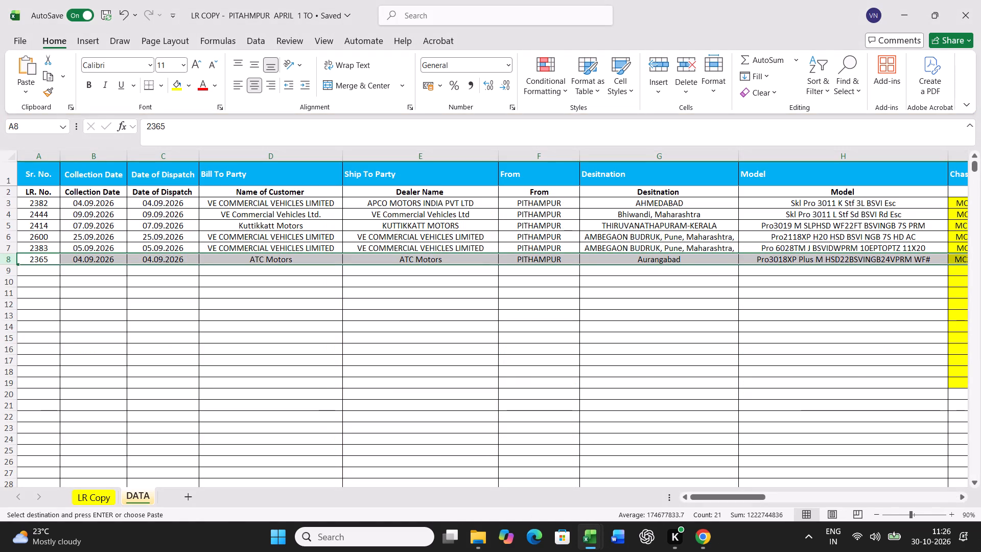
{"action": "left_click", "coordinate": [7, 273]}
{"action": "key", "text": "ctrl+v"}
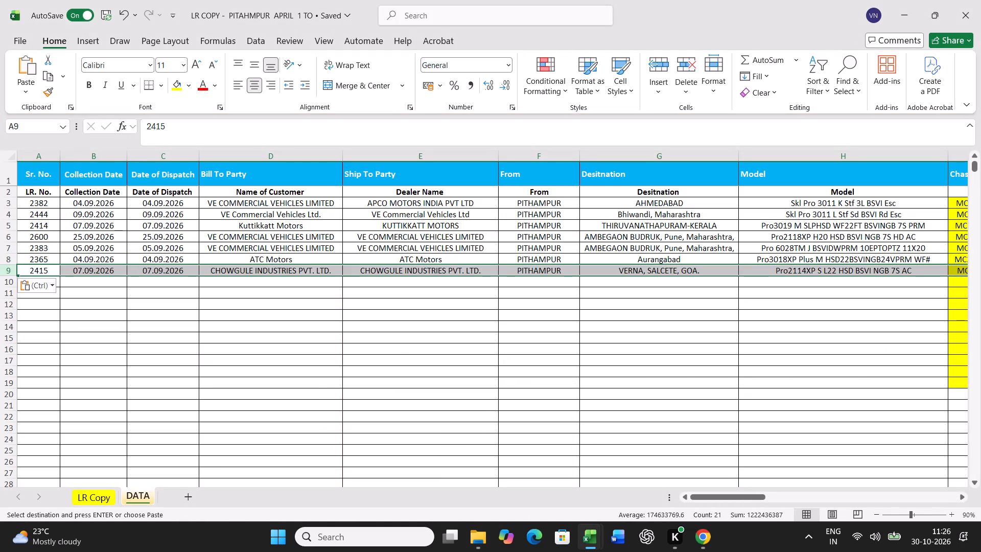
{"action": "left_click", "coordinate": [589, 527]}
{"action": "left_click", "coordinate": [550, 498]}
{"action": "left_click", "coordinate": [469, 409]}
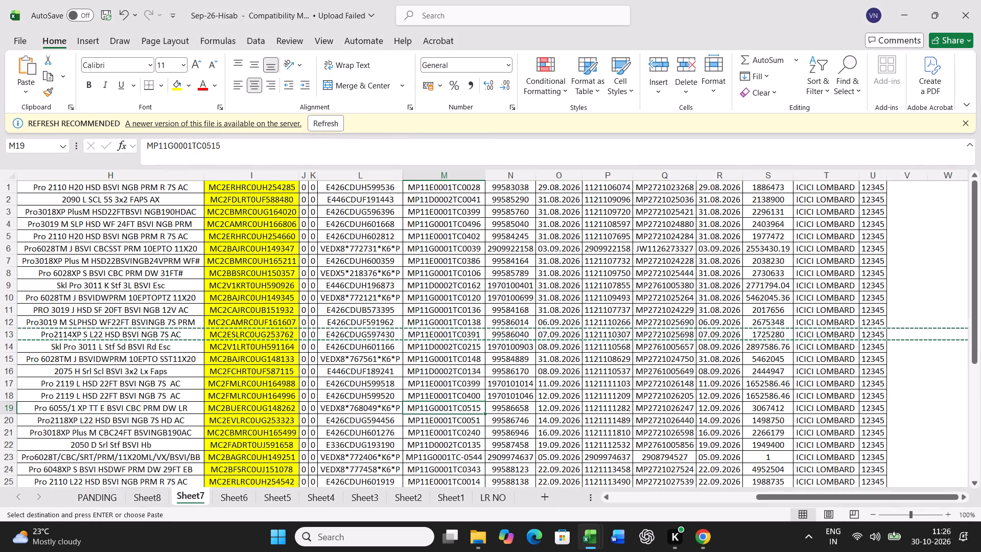
{"action": "key", "text": "ctrl+f"}
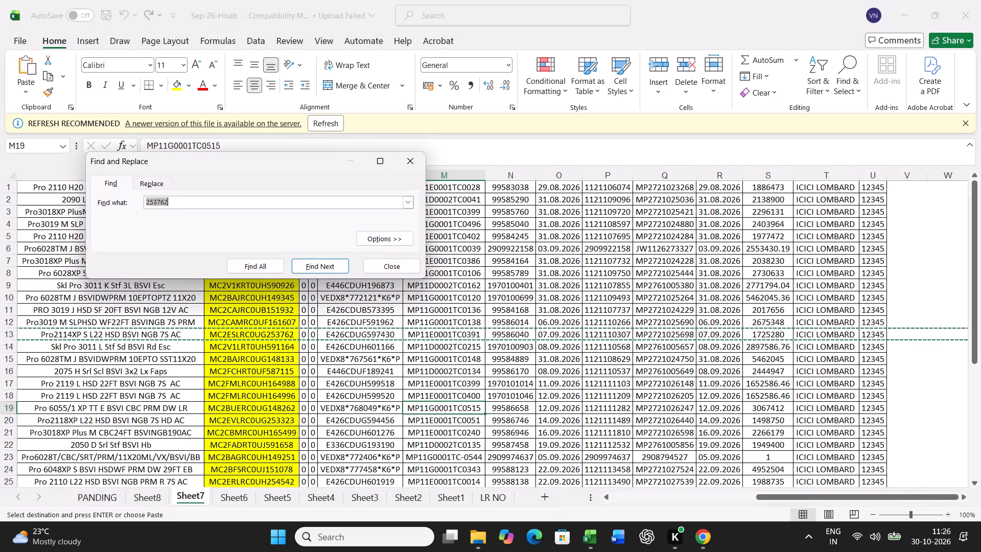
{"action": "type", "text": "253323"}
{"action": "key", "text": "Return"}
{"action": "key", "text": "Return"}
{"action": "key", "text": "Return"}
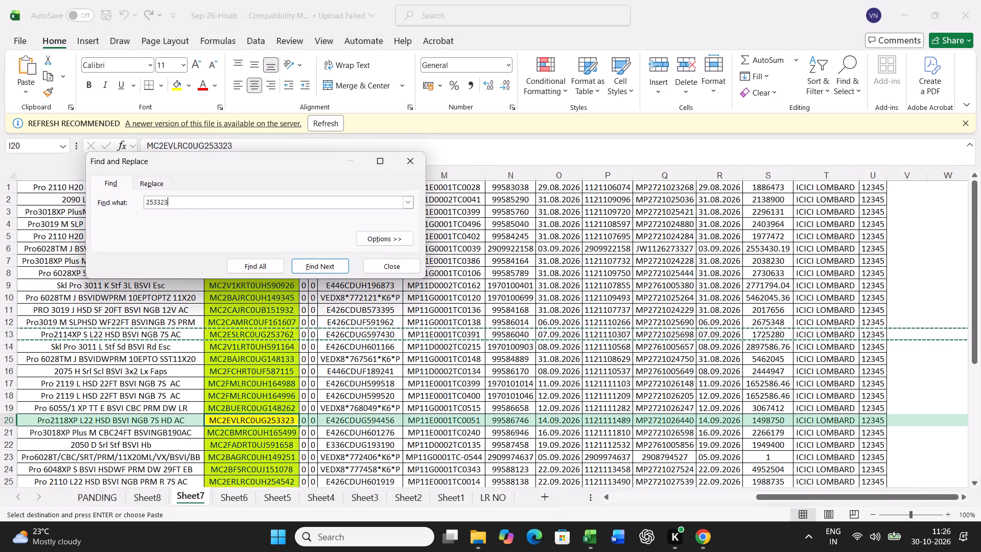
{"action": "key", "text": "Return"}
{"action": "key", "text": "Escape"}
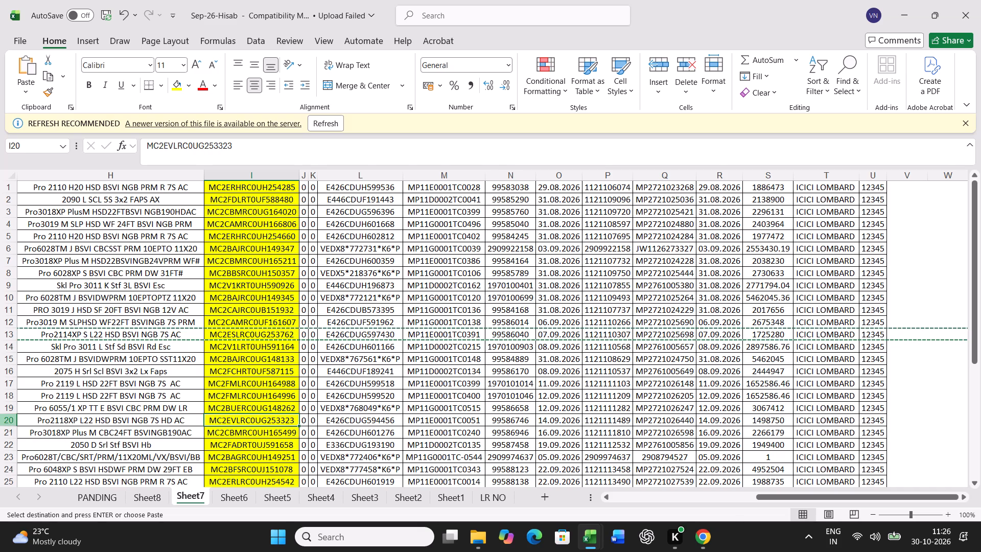
{"action": "left_click", "coordinate": [8, 420]}
{"action": "key", "text": "ctrl+c"}
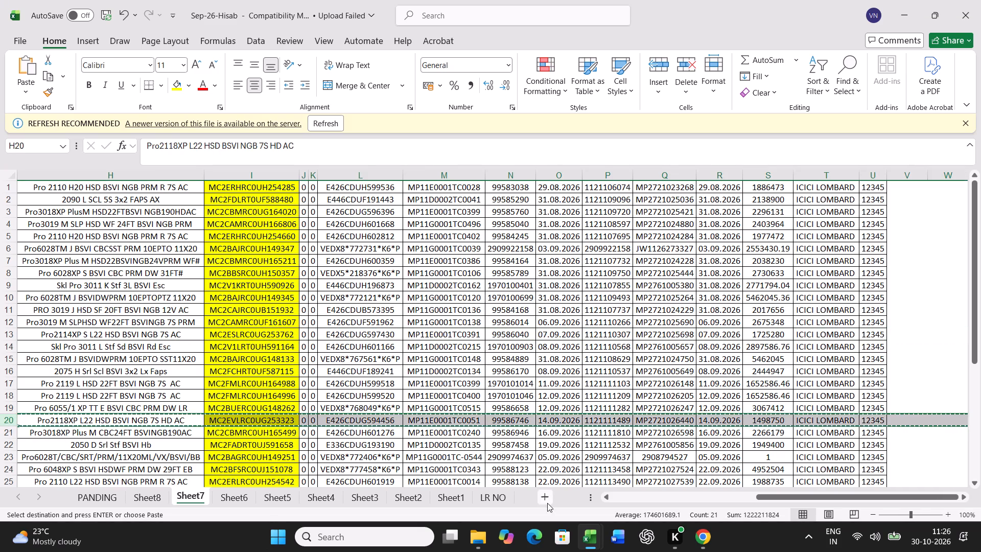
{"action": "left_click", "coordinate": [588, 539]}
{"action": "left_click", "coordinate": [543, 477]}
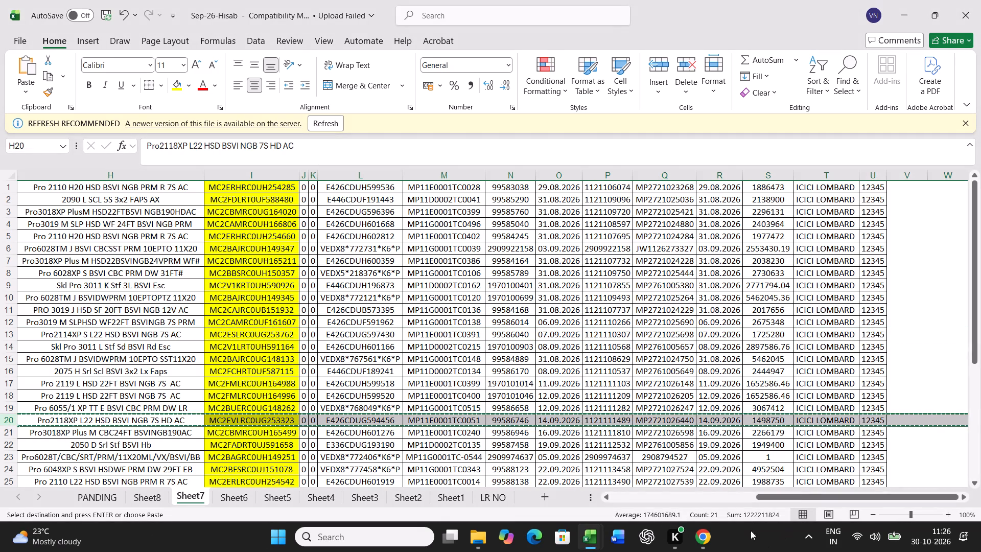
{"action": "left_click", "coordinate": [593, 528]}
{"action": "left_click", "coordinate": [641, 480]}
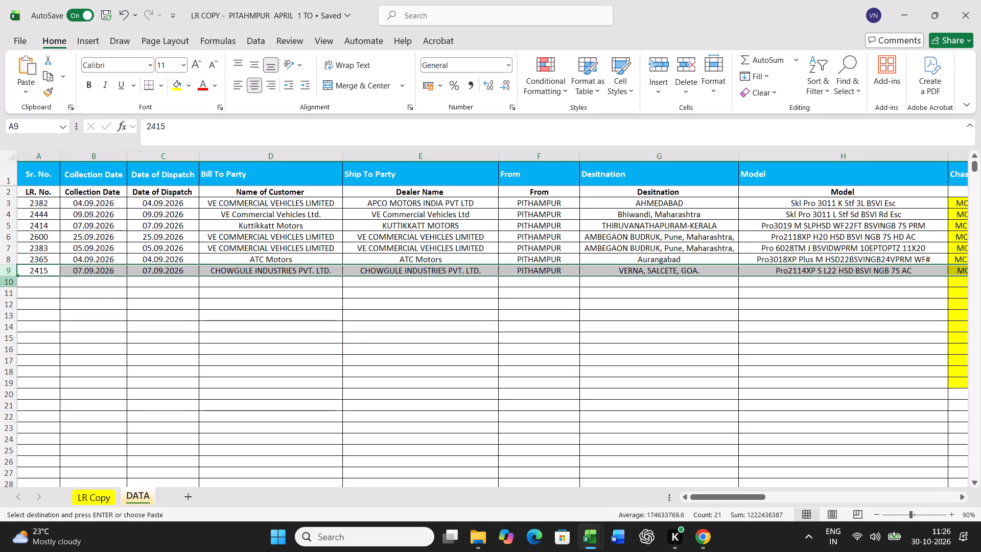
{"action": "left_click", "coordinate": [7, 283]}
{"action": "key", "text": "ctrl+v"}
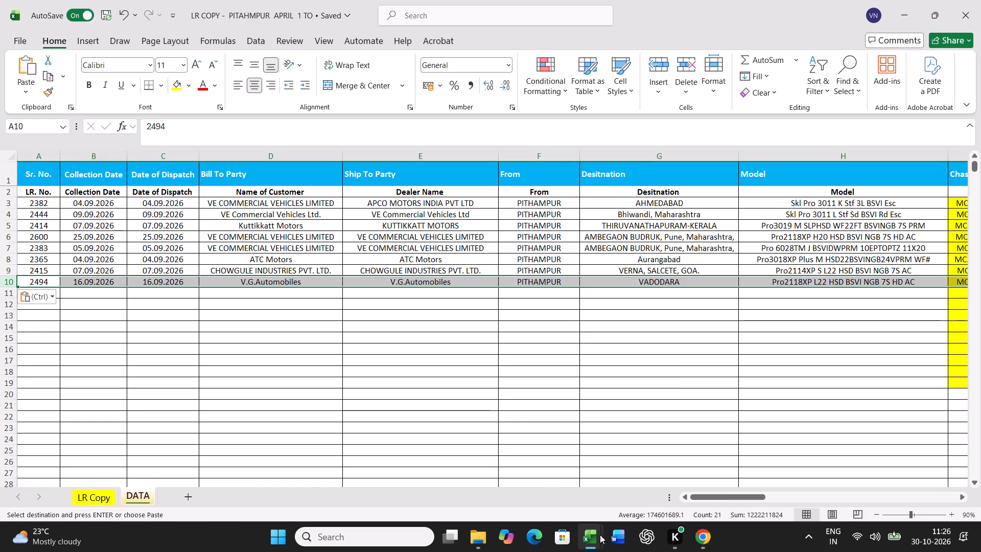
{"action": "left_click", "coordinate": [594, 537]}
{"action": "left_click", "coordinate": [544, 496]}
{"action": "left_click", "coordinate": [430, 386]}
{"action": "key", "text": "ctrl+f"}
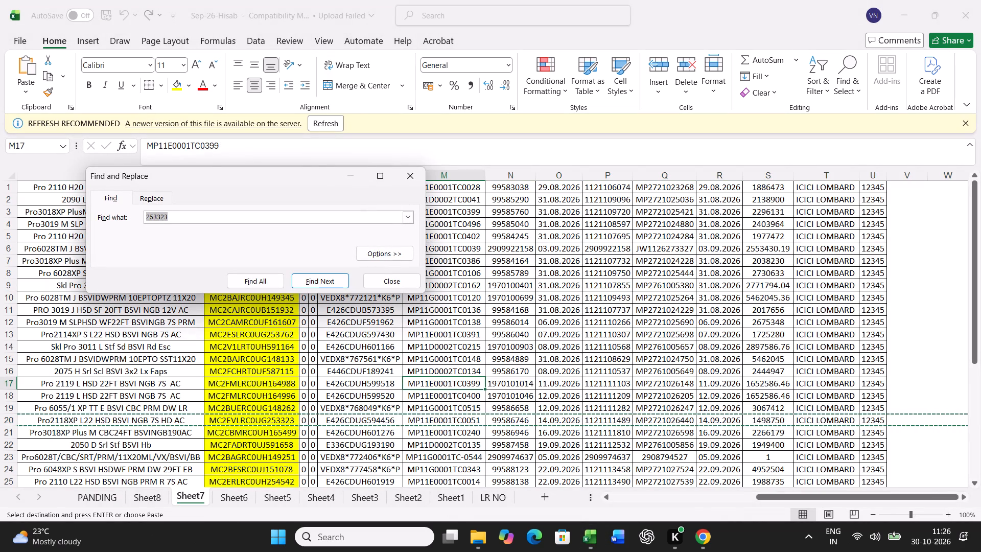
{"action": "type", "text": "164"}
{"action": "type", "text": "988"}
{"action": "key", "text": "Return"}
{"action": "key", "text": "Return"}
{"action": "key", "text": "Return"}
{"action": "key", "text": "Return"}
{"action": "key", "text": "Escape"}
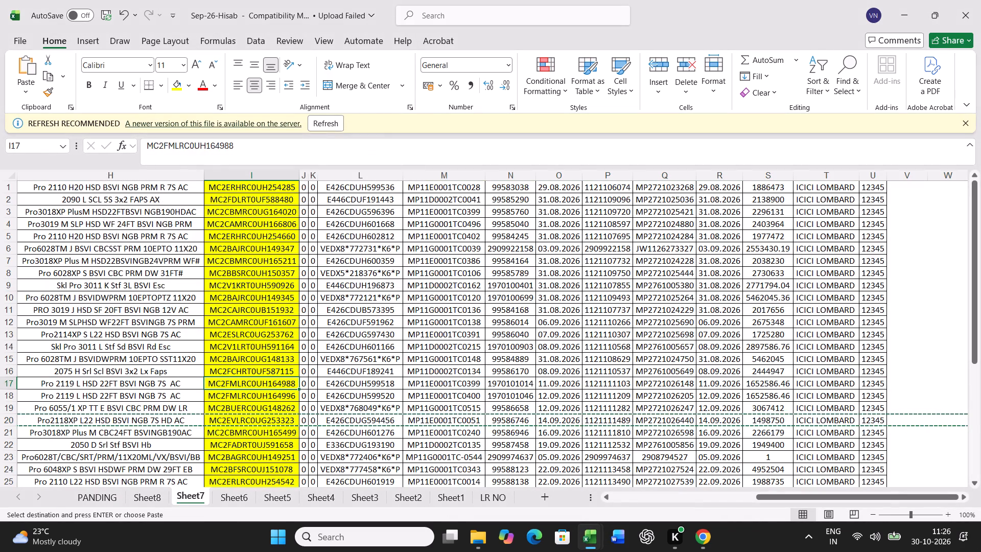
{"action": "left_click", "coordinate": [5, 383]}
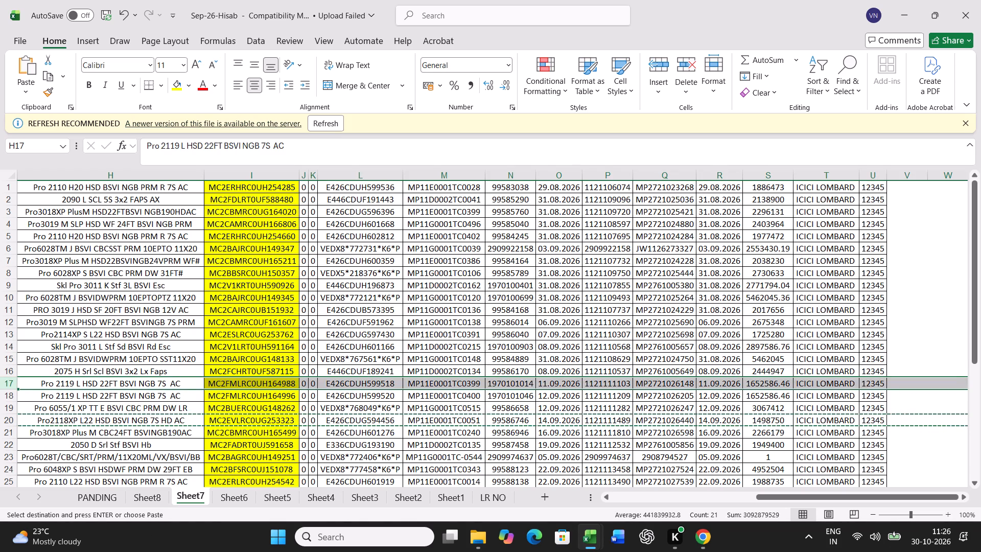
{"action": "key", "text": "ctrl+c"}
{"action": "left_click", "coordinate": [585, 535]}
{"action": "left_click", "coordinate": [627, 477]}
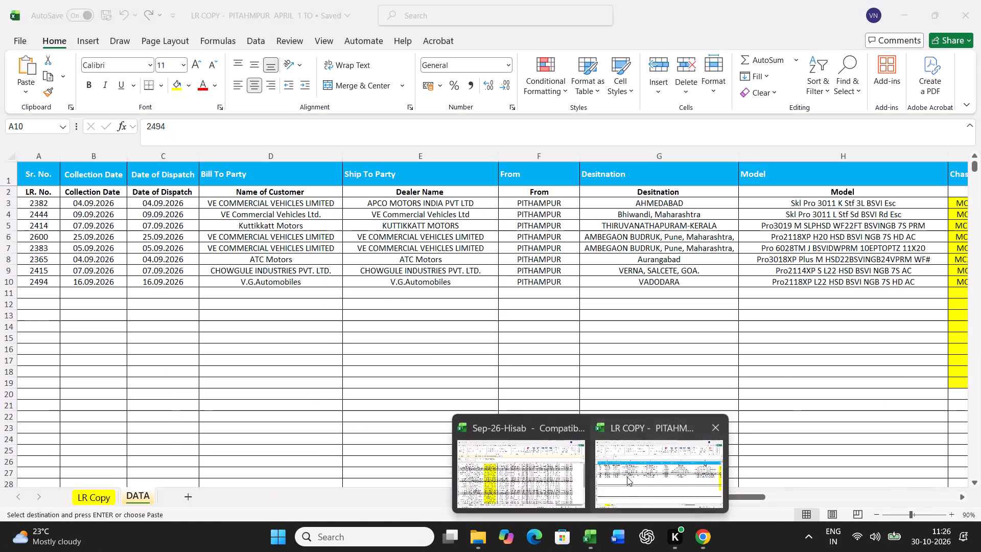
{"action": "left_click", "coordinate": [5, 294]}
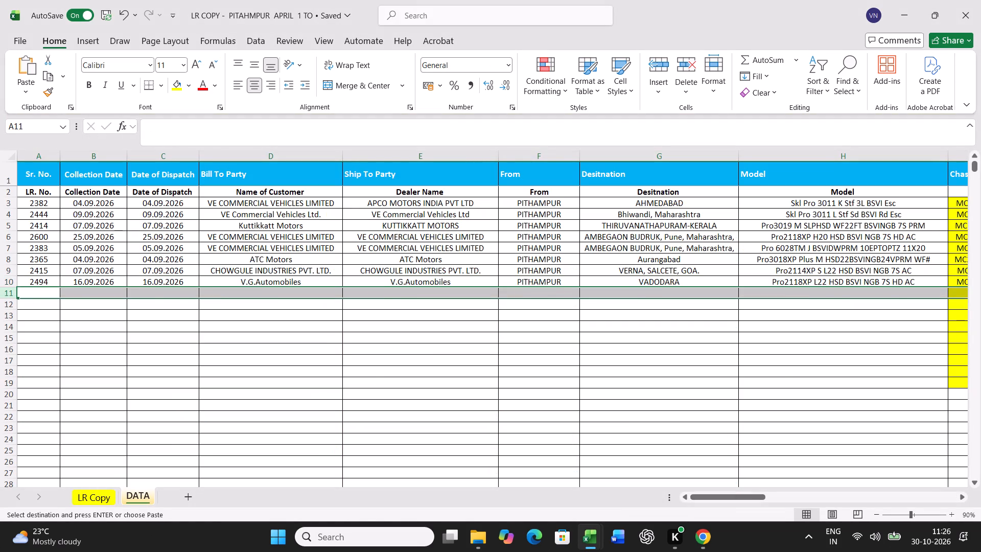
{"action": "key", "text": "ctrl+v"}
Find chassis number 165144 on Sheet7 of Sep-26-Hisab and copy its whole row into row 12 of LR COPY's DATA sheet.
{"action": "left_click", "coordinate": [597, 531]}
{"action": "left_click", "coordinate": [547, 487]}
{"action": "left_click", "coordinate": [473, 403]}
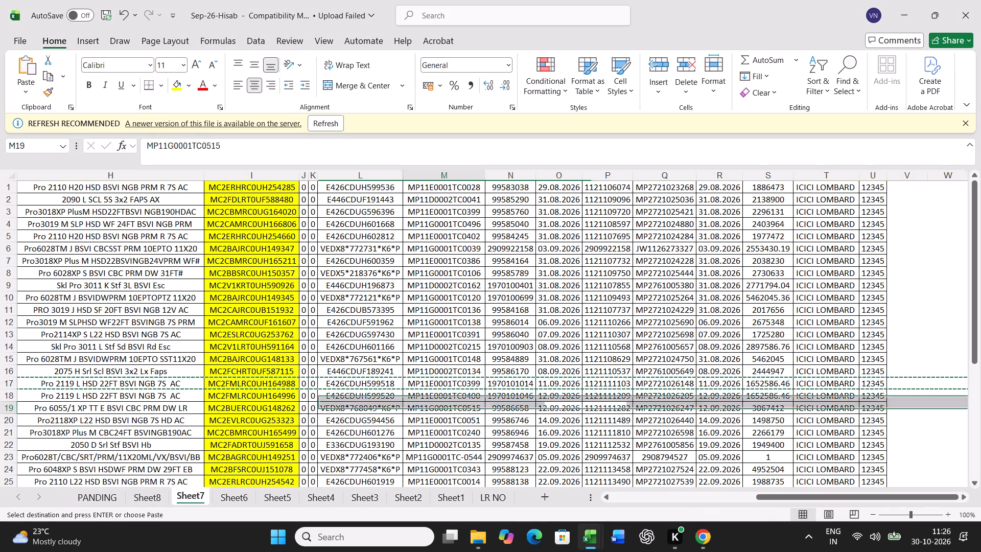
{"action": "key", "text": "ctrl+f"}
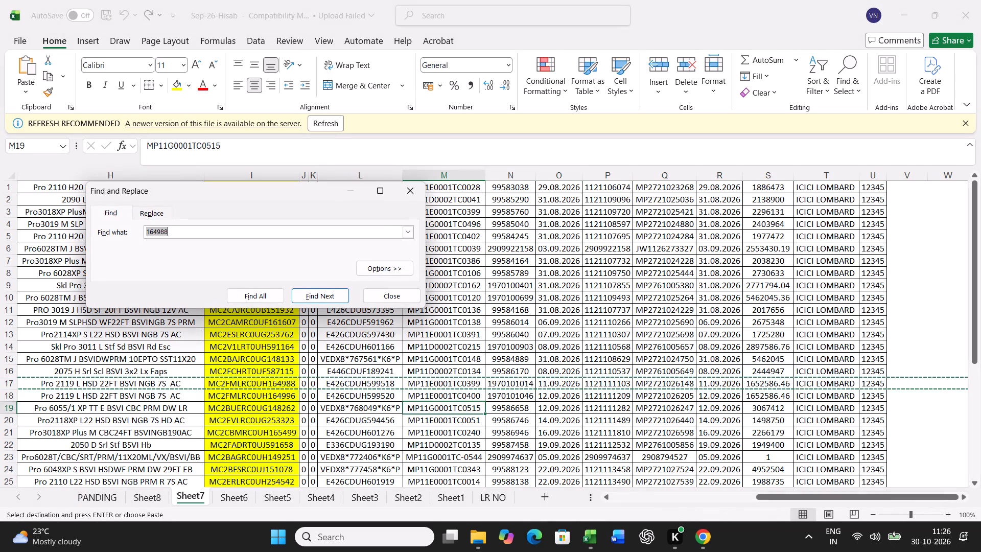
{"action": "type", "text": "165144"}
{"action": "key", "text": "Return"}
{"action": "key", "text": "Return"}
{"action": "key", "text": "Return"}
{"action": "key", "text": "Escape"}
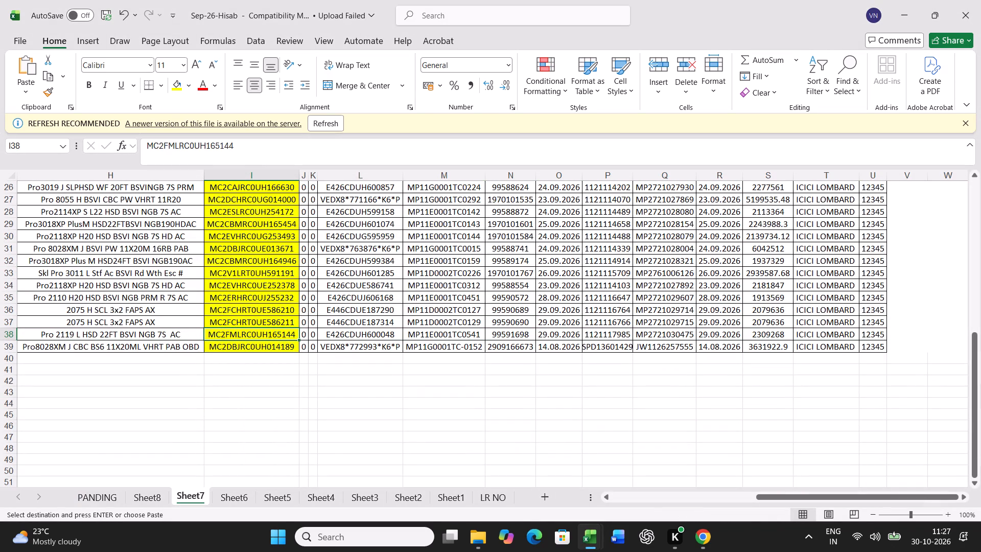
{"action": "left_click", "coordinate": [5, 335]}
{"action": "key", "text": "ctrl+c"}
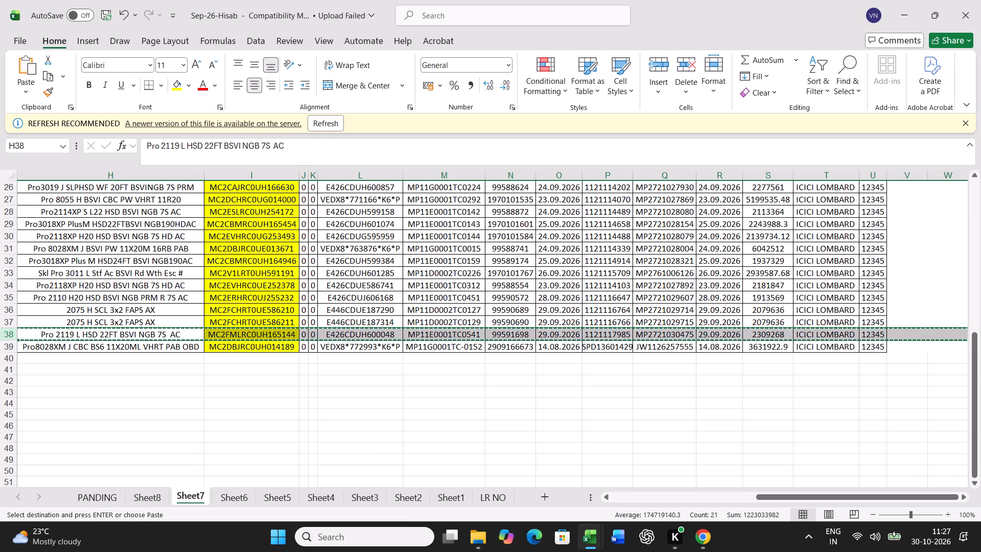
{"action": "left_click", "coordinate": [585, 541]}
{"action": "left_click", "coordinate": [620, 480]}
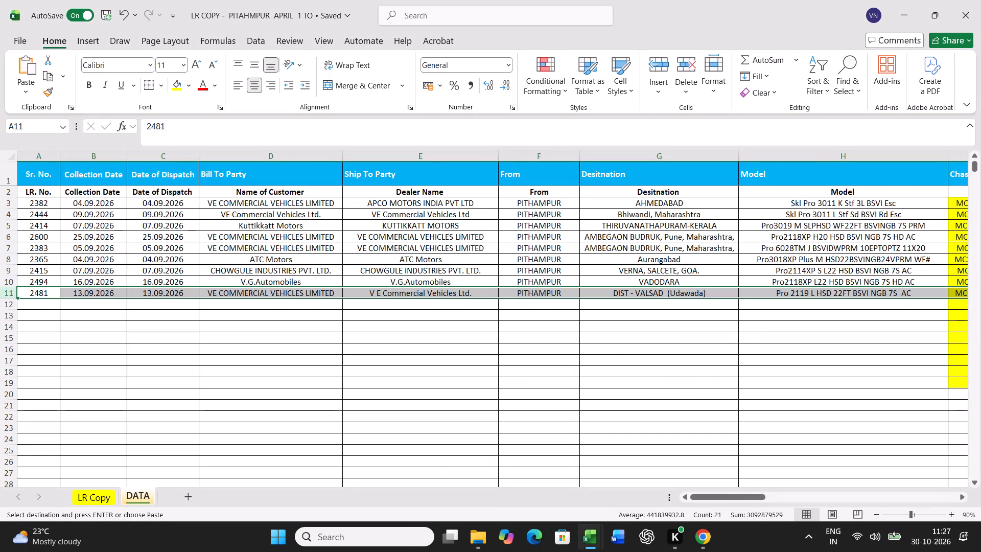
{"action": "left_click", "coordinate": [8, 306]}
{"action": "key", "text": "ctrl+v"}
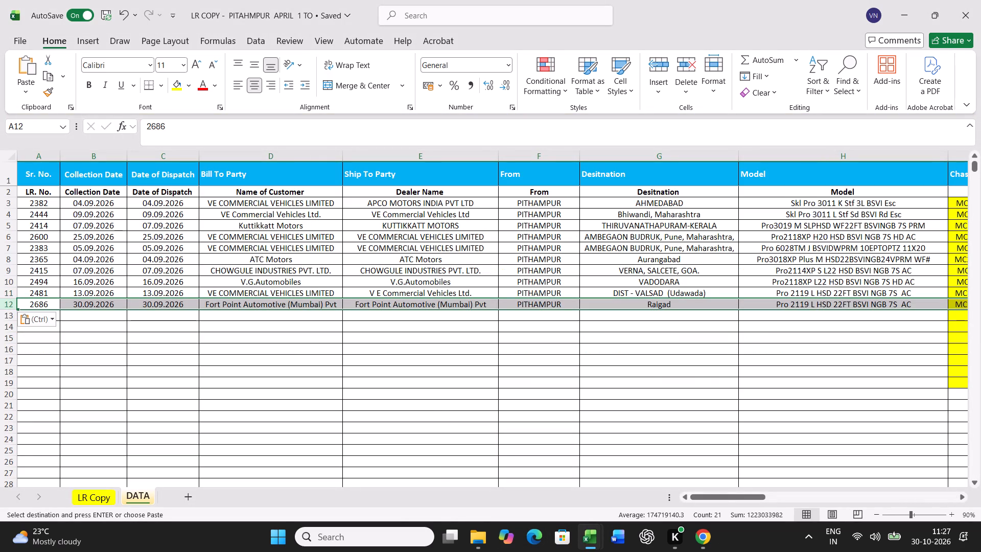
{"action": "left_click", "coordinate": [587, 549]}
{"action": "left_click", "coordinate": [520, 488]}
{"action": "left_click", "coordinate": [433, 394]}
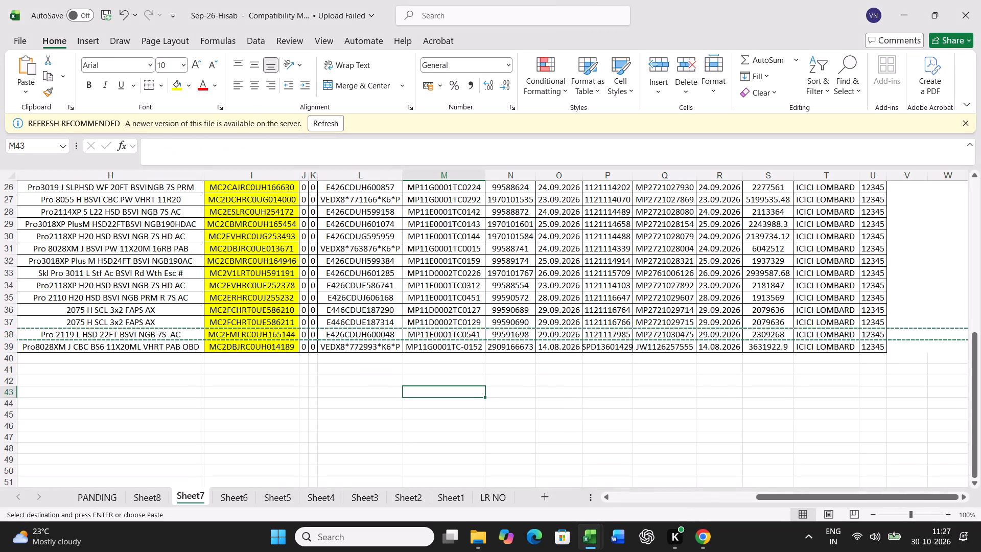
{"action": "key", "text": "ctrl+f"}
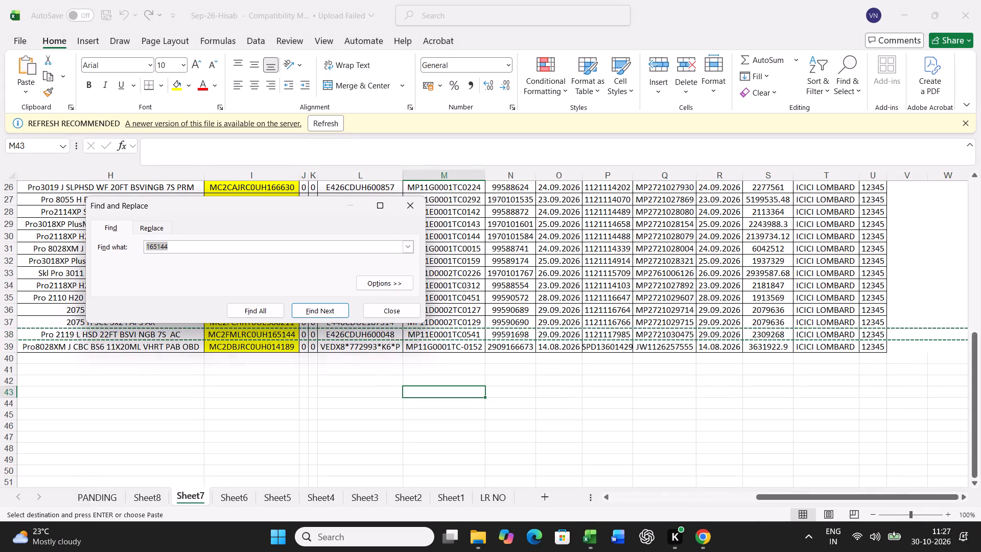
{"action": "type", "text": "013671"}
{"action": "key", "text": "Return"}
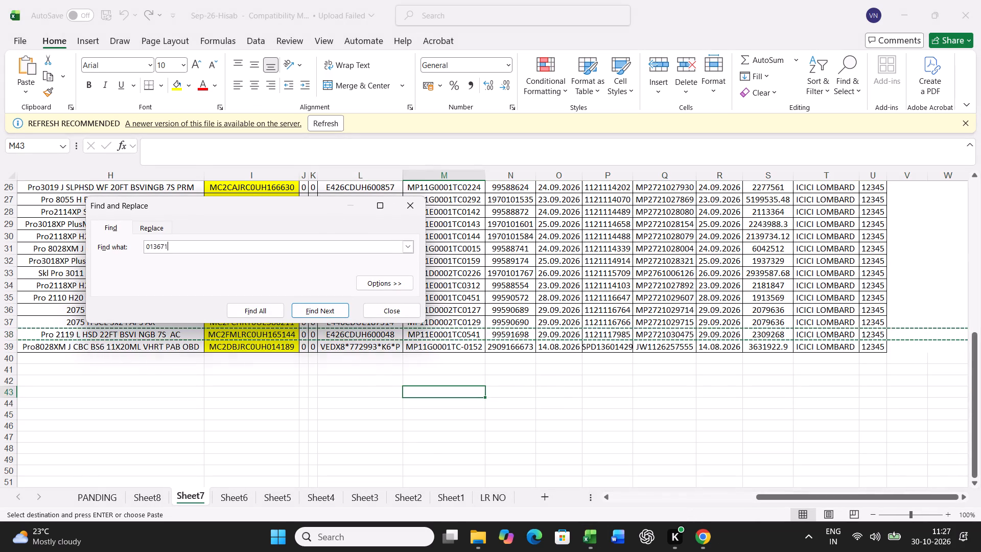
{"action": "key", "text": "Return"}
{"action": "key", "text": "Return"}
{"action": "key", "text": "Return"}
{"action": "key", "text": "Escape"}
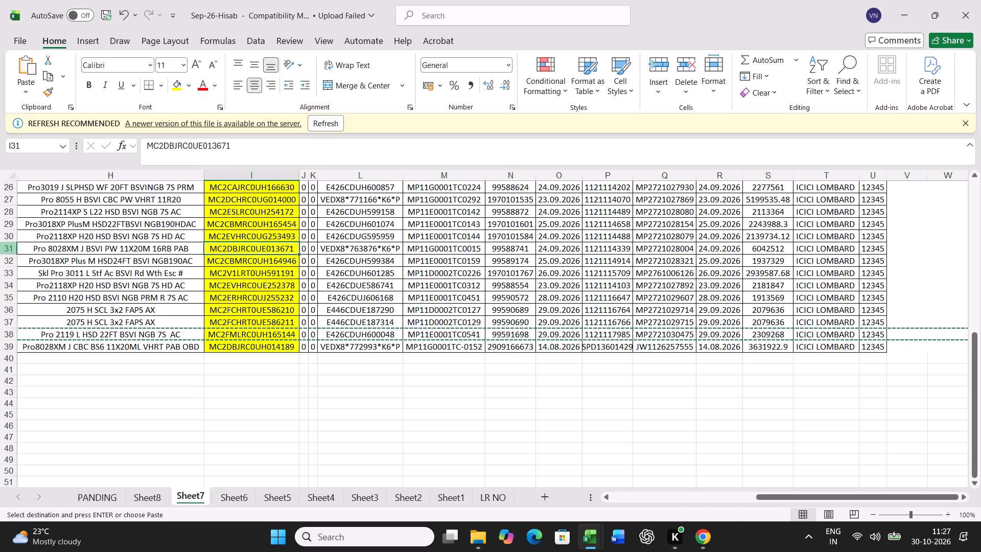
{"action": "left_click", "coordinate": [3, 249]}
{"action": "key", "text": "ctrl+c"}
{"action": "left_click", "coordinate": [595, 542]}
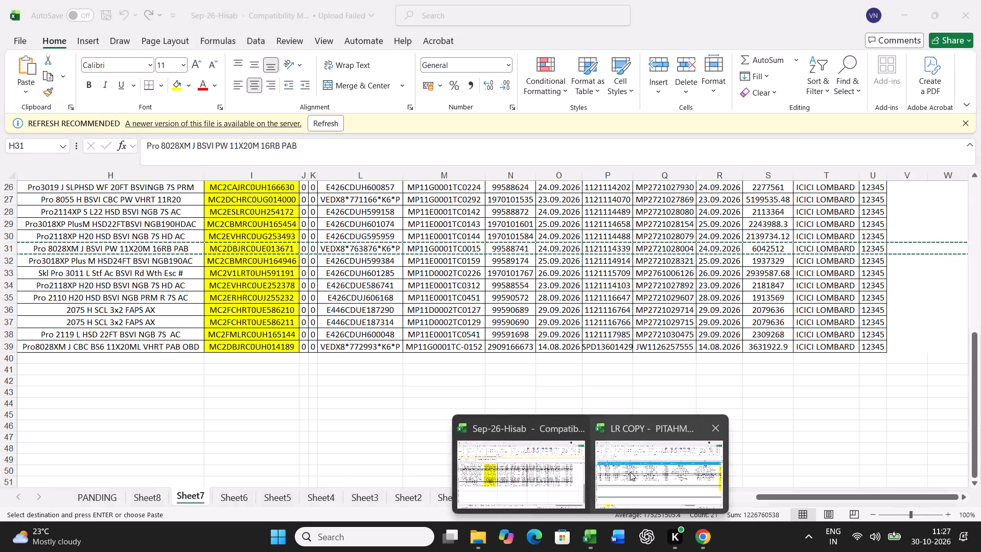
{"action": "left_click", "coordinate": [630, 472]}
{"action": "left_click", "coordinate": [10, 315]}
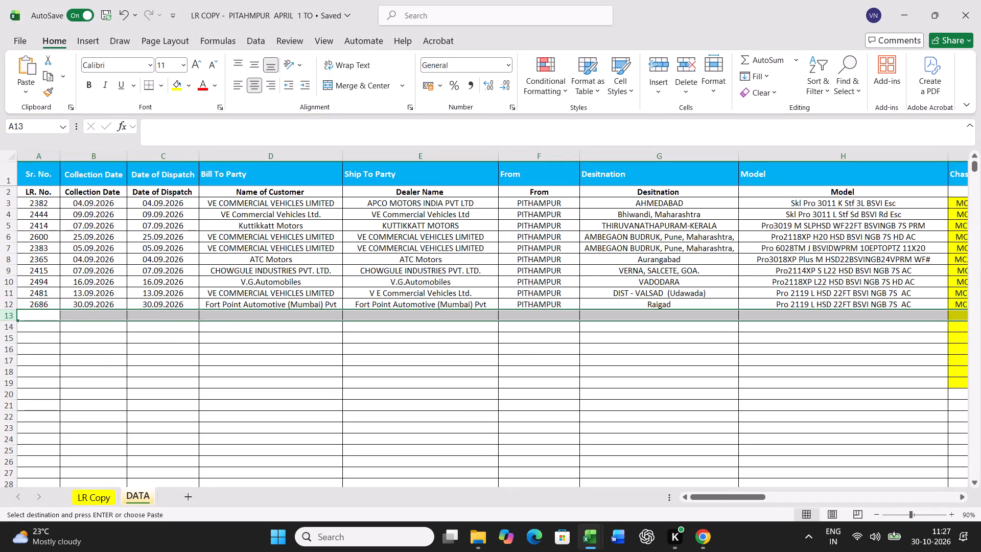
{"action": "key", "text": "ctrl+v"}
{"action": "left_click", "coordinate": [591, 536]}
{"action": "left_click", "coordinate": [498, 478]}
{"action": "left_click", "coordinate": [403, 378]}
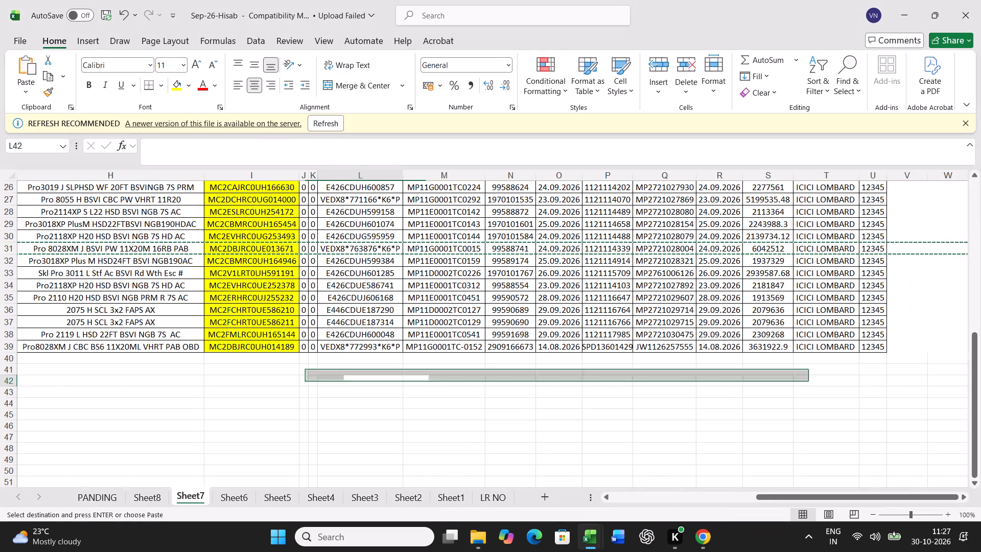
{"action": "key", "text": "ctrl+f"}
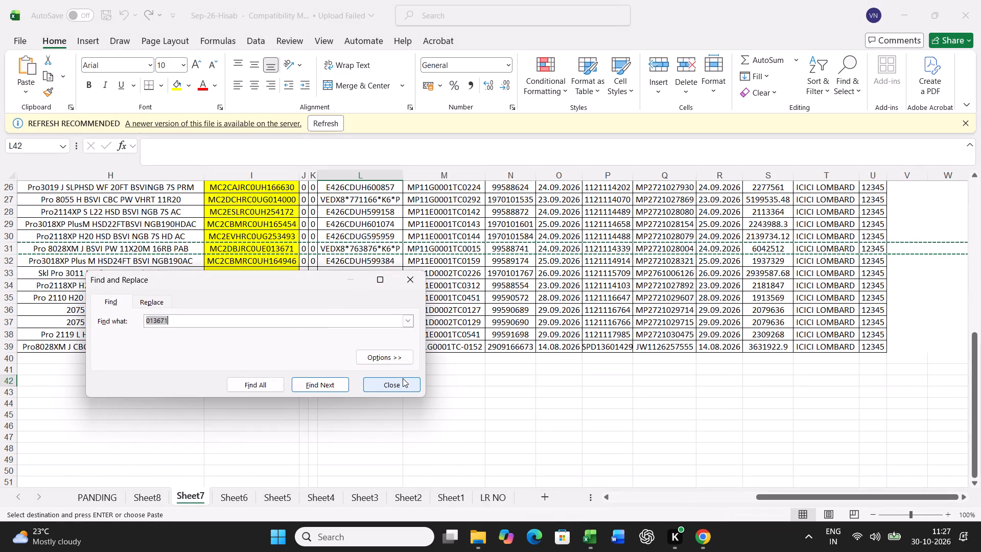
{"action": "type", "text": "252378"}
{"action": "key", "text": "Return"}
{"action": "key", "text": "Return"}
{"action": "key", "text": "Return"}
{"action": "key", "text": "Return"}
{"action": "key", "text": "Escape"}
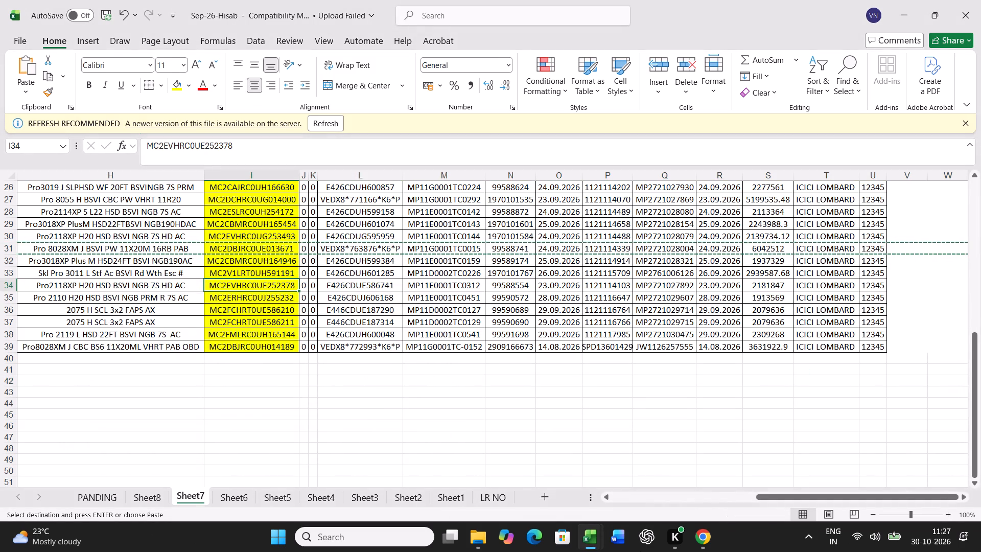
{"action": "left_click", "coordinate": [6, 286]}
{"action": "key", "text": "ctrl+c"}
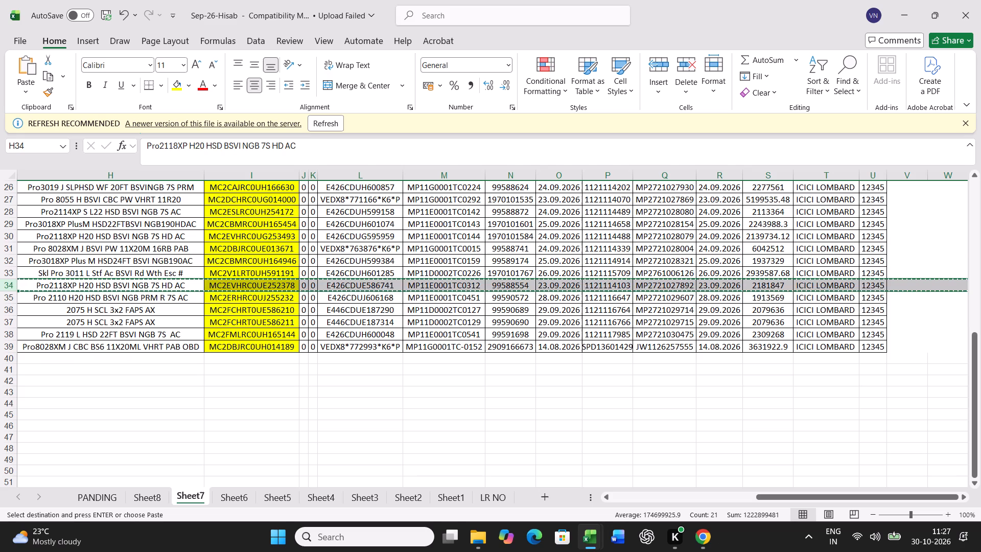
{"action": "left_click", "coordinate": [588, 545]}
{"action": "left_click", "coordinate": [632, 491]}
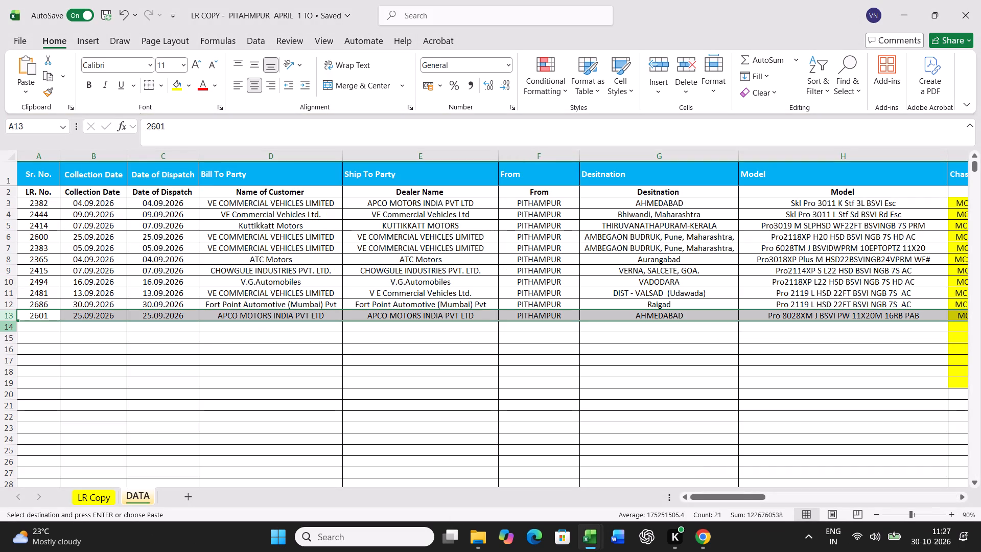
{"action": "left_click", "coordinate": [8, 328]}
{"action": "key", "text": "ctrl+v"}
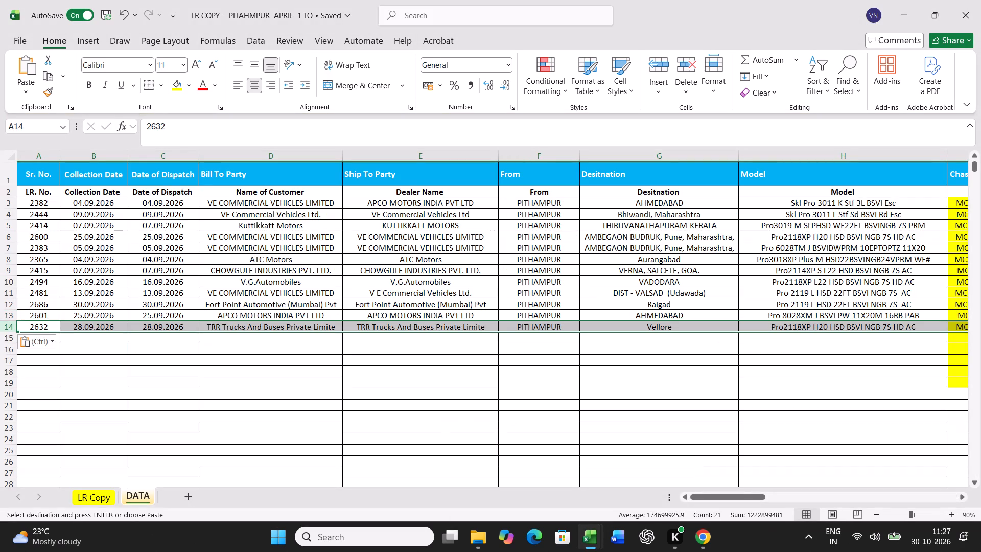
{"action": "left_click", "coordinate": [588, 545]}
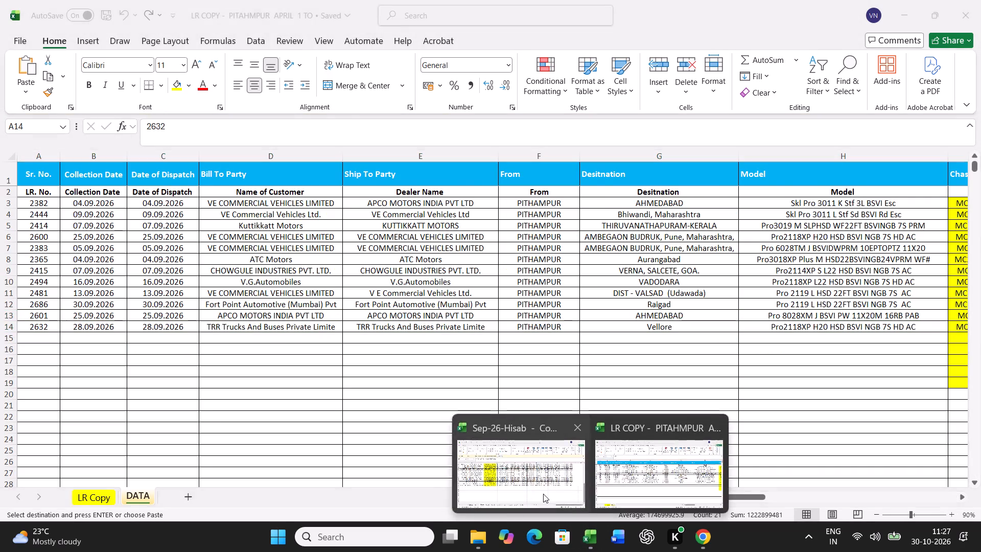
{"action": "left_click", "coordinate": [542, 492]}
{"action": "left_click", "coordinate": [461, 403]}
{"action": "key", "text": "ctrl+f"}
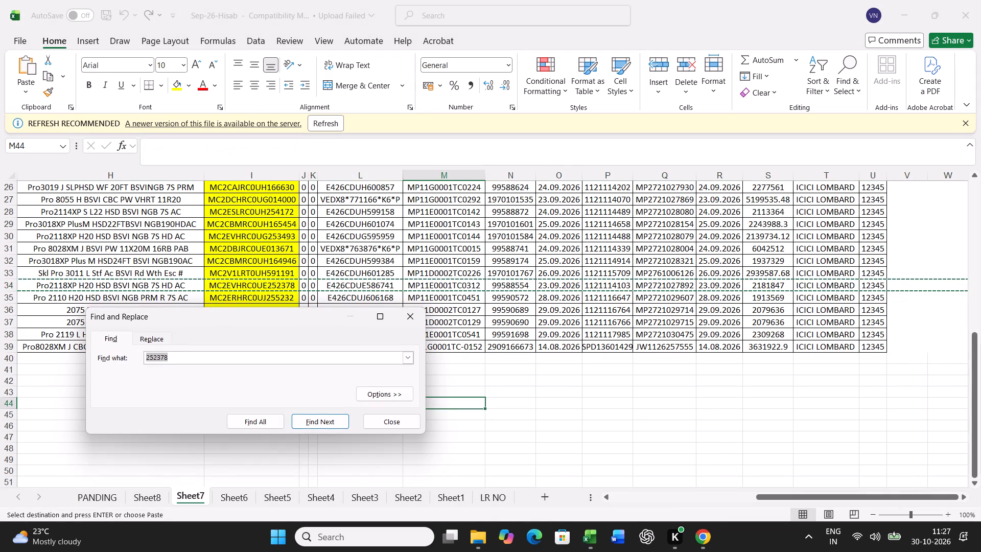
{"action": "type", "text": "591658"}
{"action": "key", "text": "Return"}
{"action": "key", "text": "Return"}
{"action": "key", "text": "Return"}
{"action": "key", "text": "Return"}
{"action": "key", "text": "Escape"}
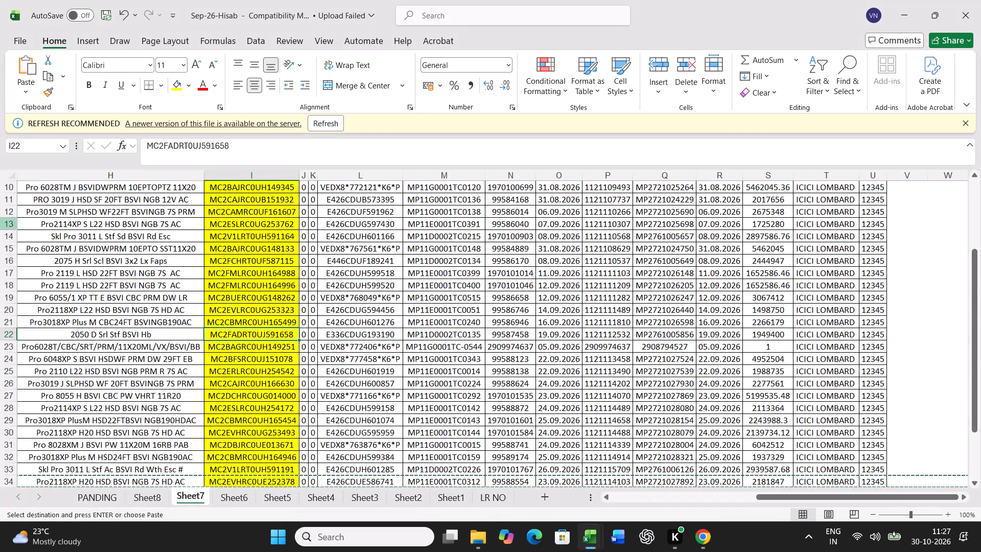
{"action": "left_click", "coordinate": [10, 334]}
{"action": "key", "text": "ctrl+c"}
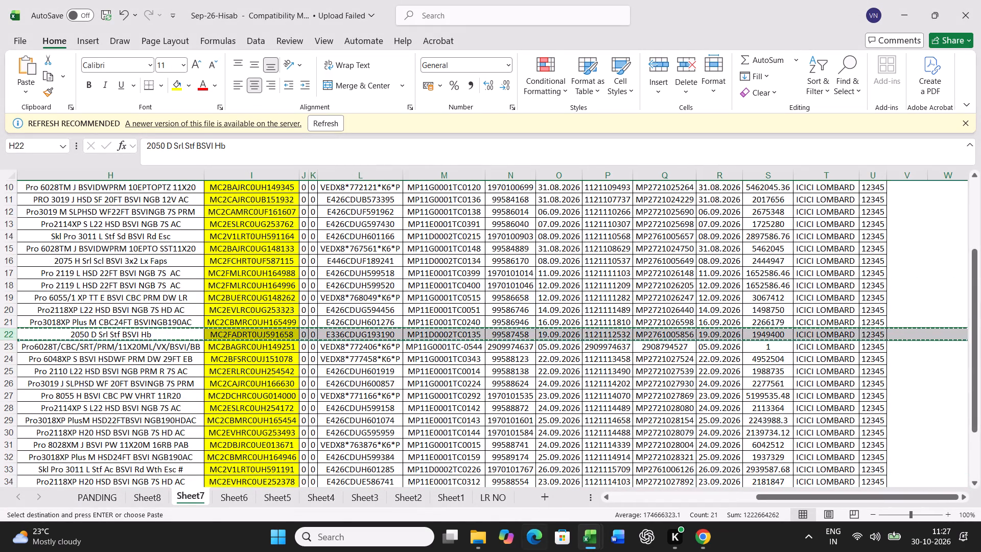
{"action": "left_click", "coordinate": [590, 541]}
{"action": "left_click", "coordinate": [633, 481]}
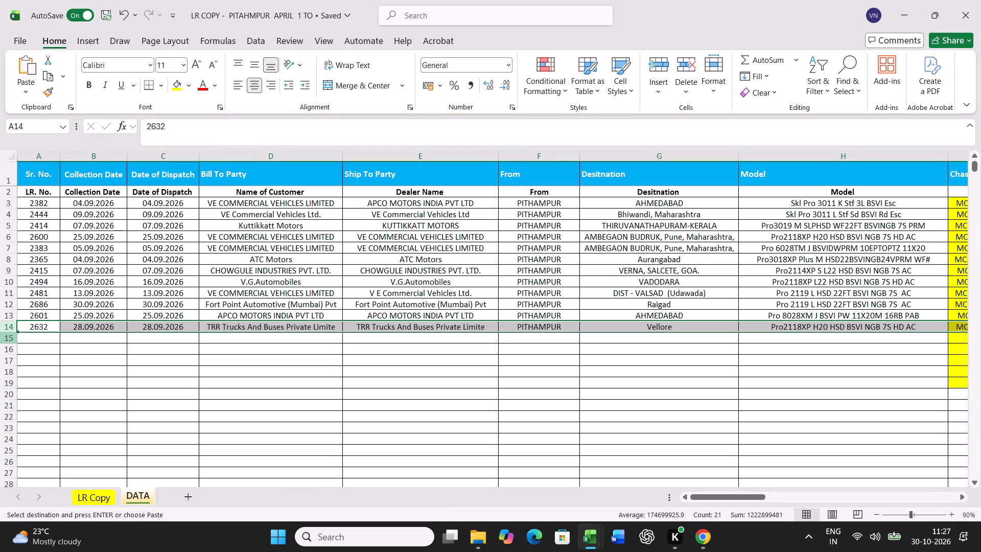
{"action": "left_click", "coordinate": [7, 339]}
{"action": "key", "text": "ctrl+v"}
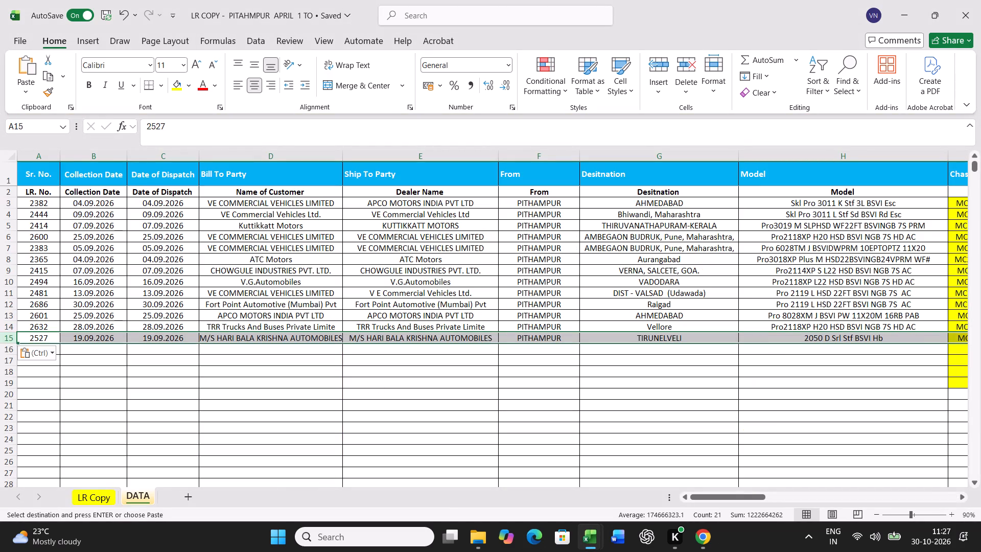
{"action": "left_click", "coordinate": [589, 535]}
{"action": "left_click", "coordinate": [533, 490]}
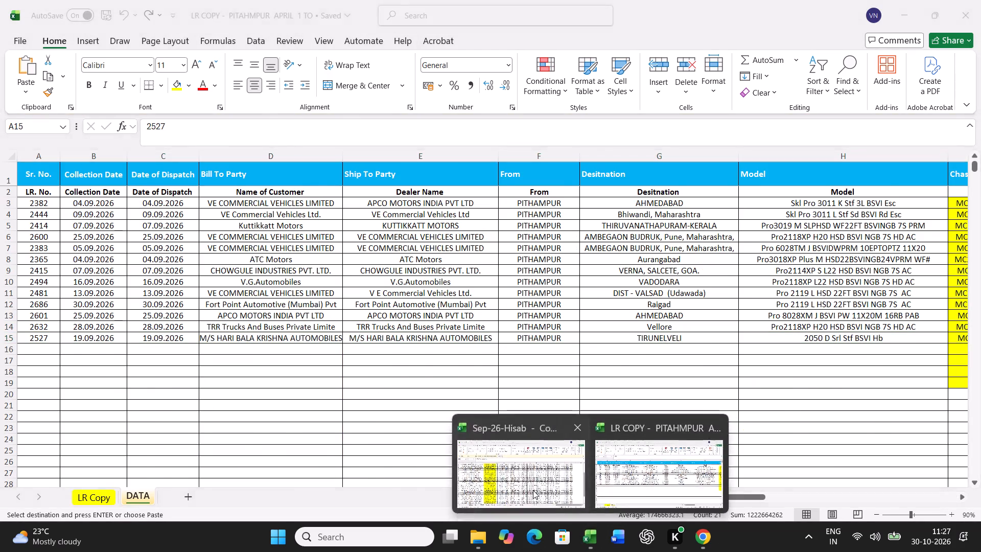
{"action": "left_click", "coordinate": [453, 406]}
{"action": "key", "text": "ctrl+f"}
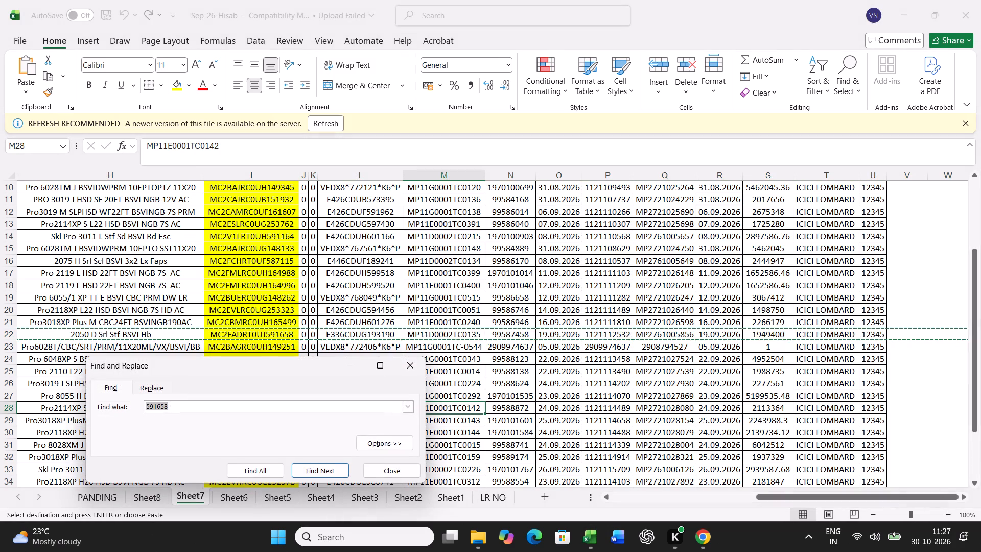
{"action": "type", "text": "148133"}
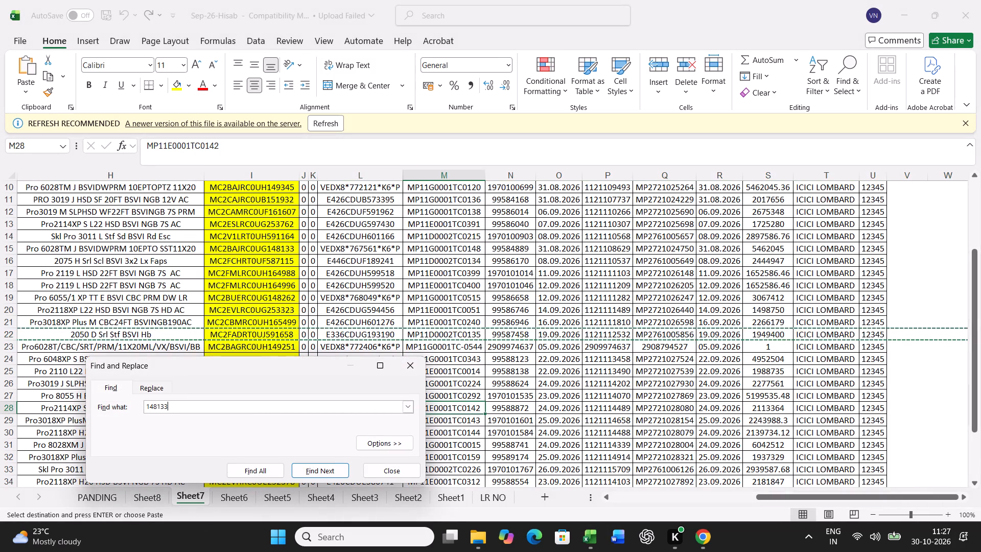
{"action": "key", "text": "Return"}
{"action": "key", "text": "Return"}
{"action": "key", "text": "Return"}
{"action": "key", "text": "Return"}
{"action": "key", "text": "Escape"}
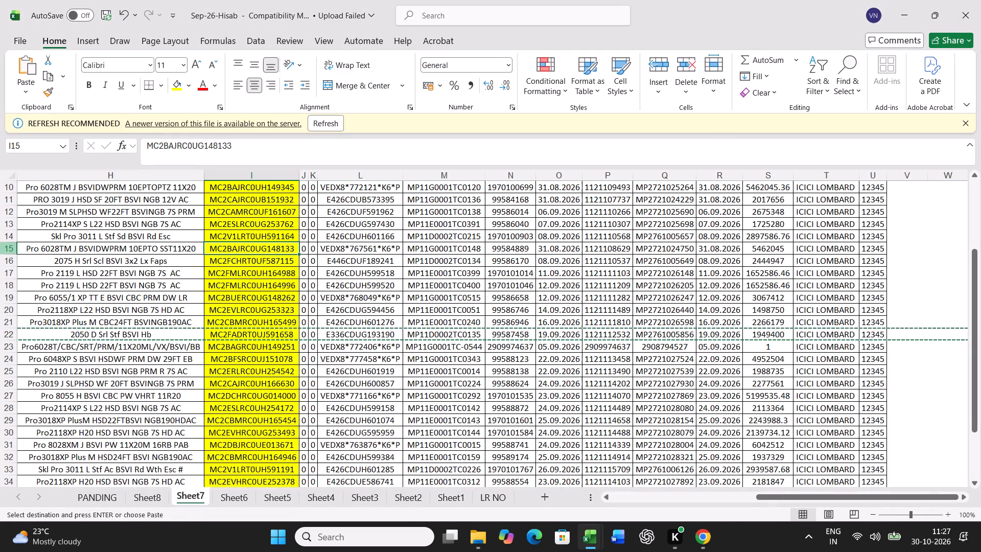
{"action": "left_click", "coordinate": [6, 248]}
{"action": "key", "text": "ctrl+c"}
{"action": "left_click", "coordinate": [591, 539]}
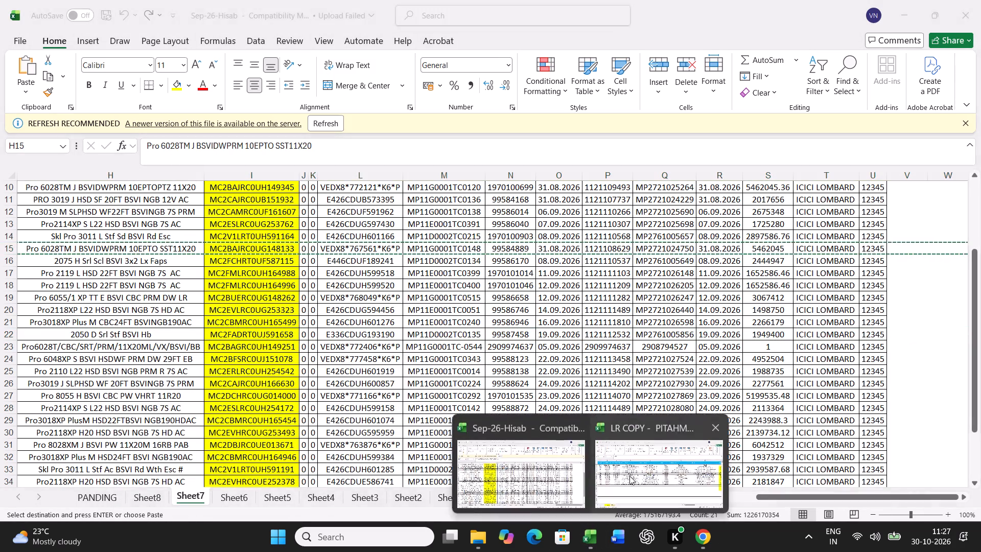
{"action": "left_click", "coordinate": [629, 476]}
{"action": "left_click", "coordinate": [1, 351]}
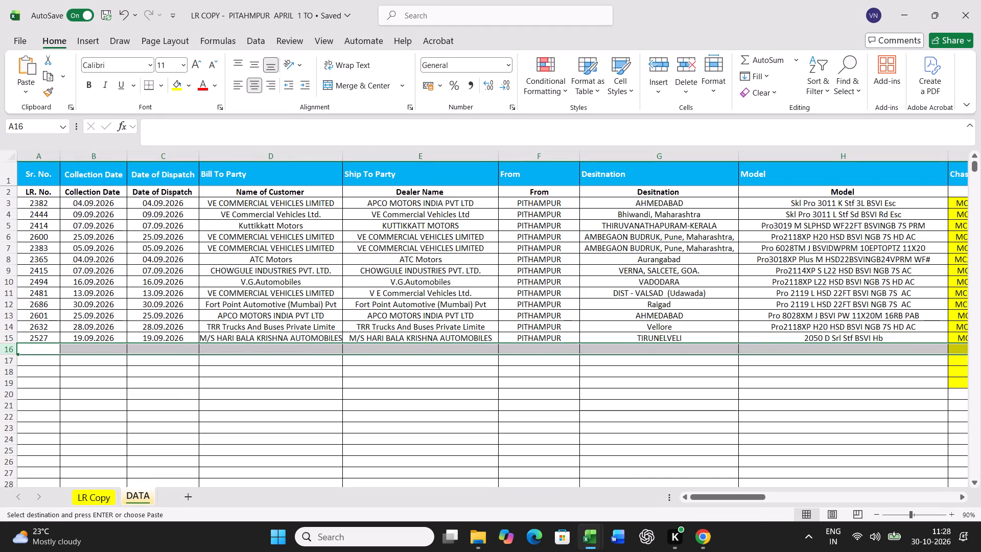
{"action": "key", "text": "ctrl+v"}
{"action": "left_click", "coordinate": [595, 535]}
{"action": "left_click", "coordinate": [544, 477]}
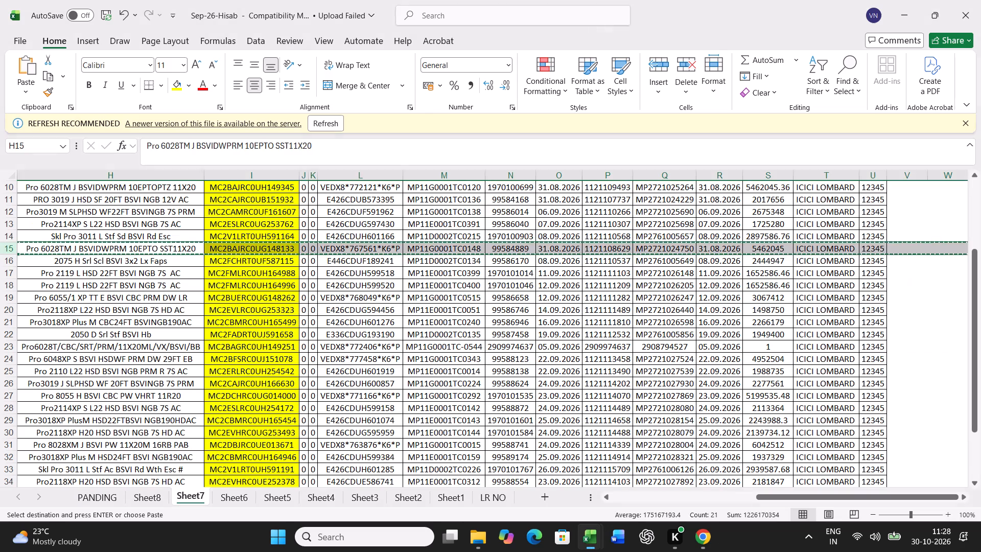
{"action": "left_click", "coordinate": [471, 374]}
{"action": "key", "text": "ctrl+f"}
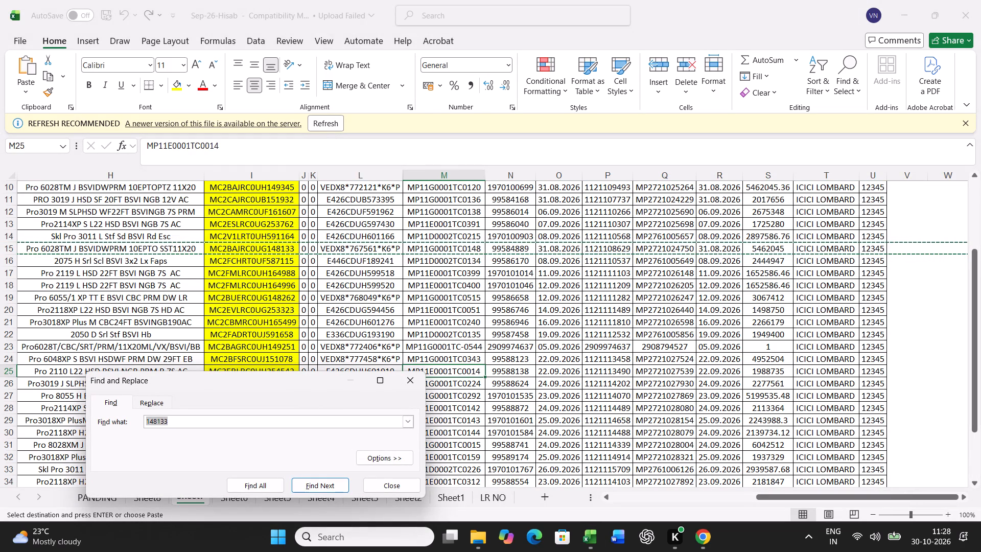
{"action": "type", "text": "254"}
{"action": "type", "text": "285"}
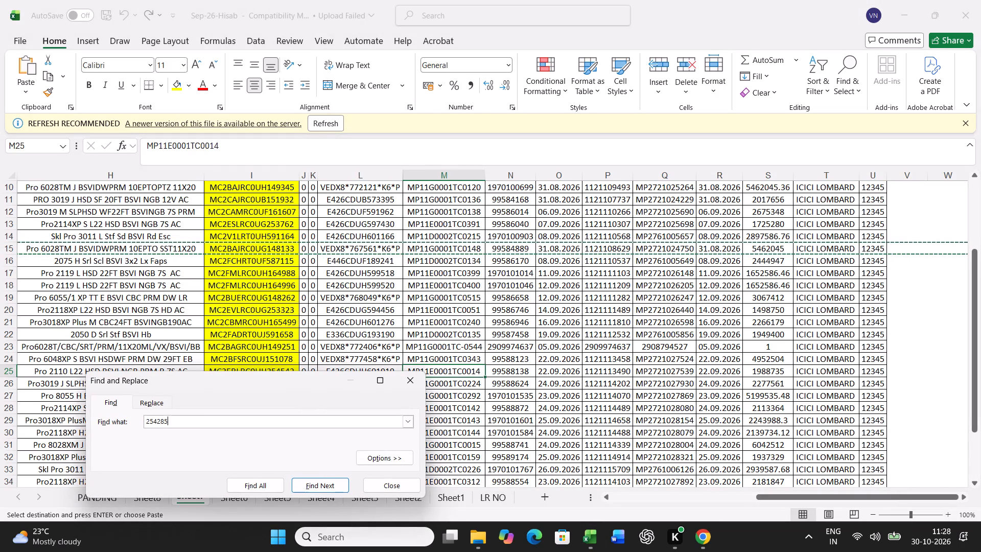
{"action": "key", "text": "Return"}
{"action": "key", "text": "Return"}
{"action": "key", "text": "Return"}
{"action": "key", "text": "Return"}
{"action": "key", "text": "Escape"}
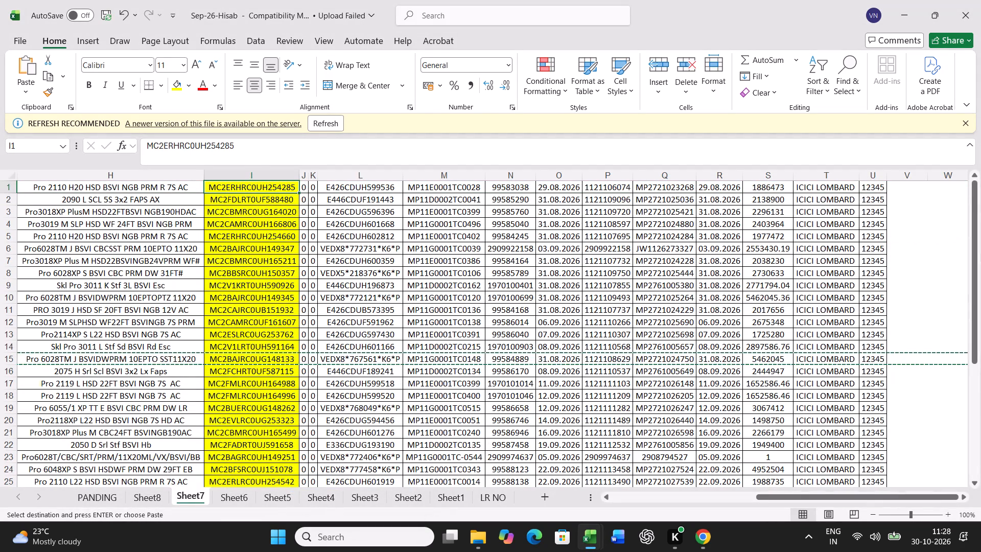
{"action": "left_click", "coordinate": [6, 187]}
{"action": "key", "text": "ctrl+c"}
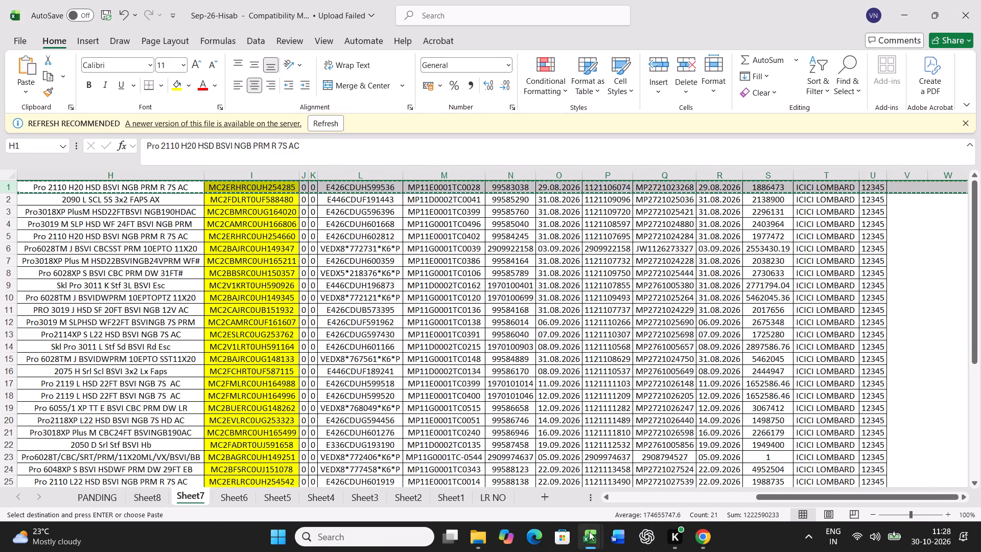
{"action": "left_click", "coordinate": [589, 532]}
{"action": "left_click", "coordinate": [644, 477]}
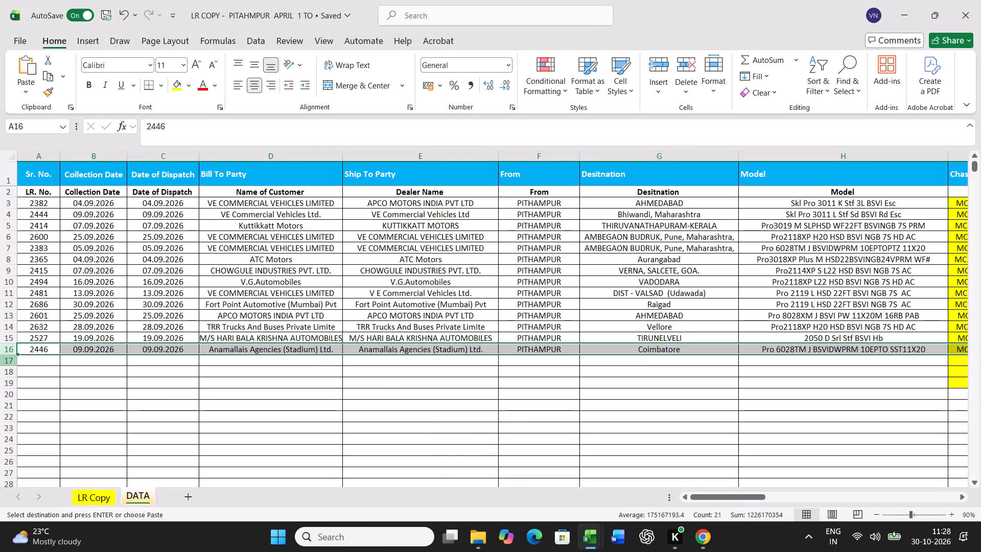
{"action": "left_click", "coordinate": [7, 360]}
{"action": "key", "text": "ctrl+v"}
{"action": "left_click", "coordinate": [596, 532]}
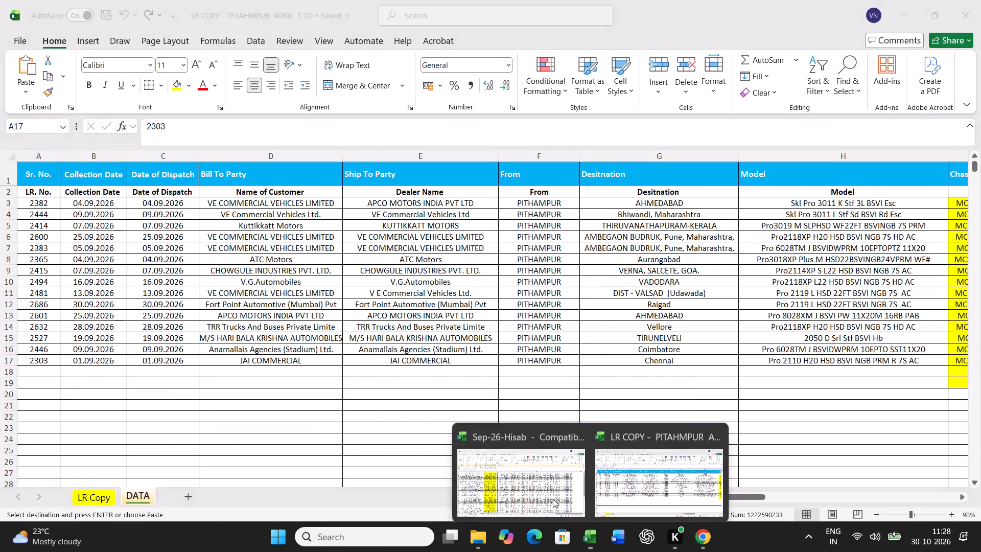
{"action": "left_click", "coordinate": [537, 482]}
{"action": "left_click", "coordinate": [405, 362]}
{"action": "key", "text": "ctrl+f"}
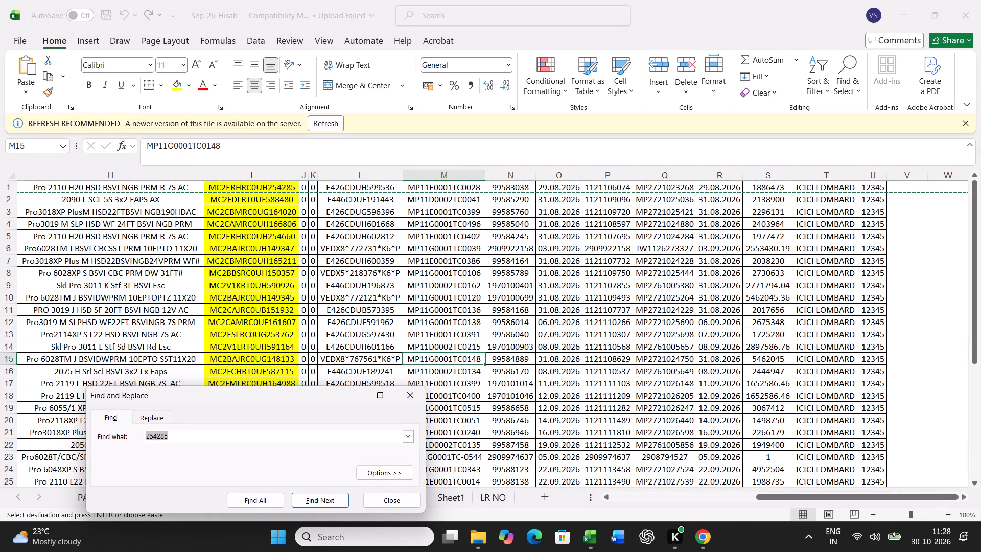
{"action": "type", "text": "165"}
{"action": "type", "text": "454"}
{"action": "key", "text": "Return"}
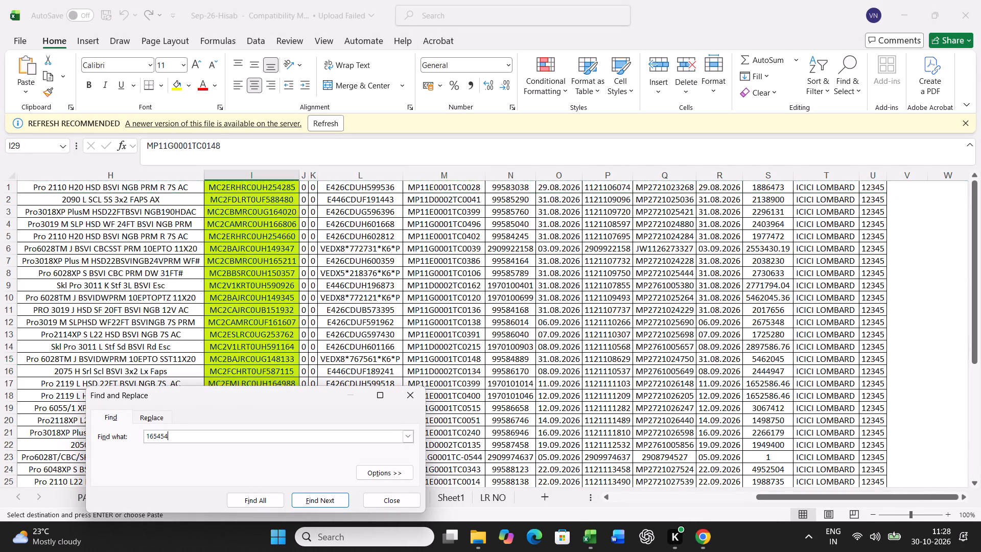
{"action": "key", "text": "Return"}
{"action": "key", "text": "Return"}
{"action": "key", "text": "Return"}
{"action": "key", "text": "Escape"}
{"action": "left_click", "coordinate": [9, 334]}
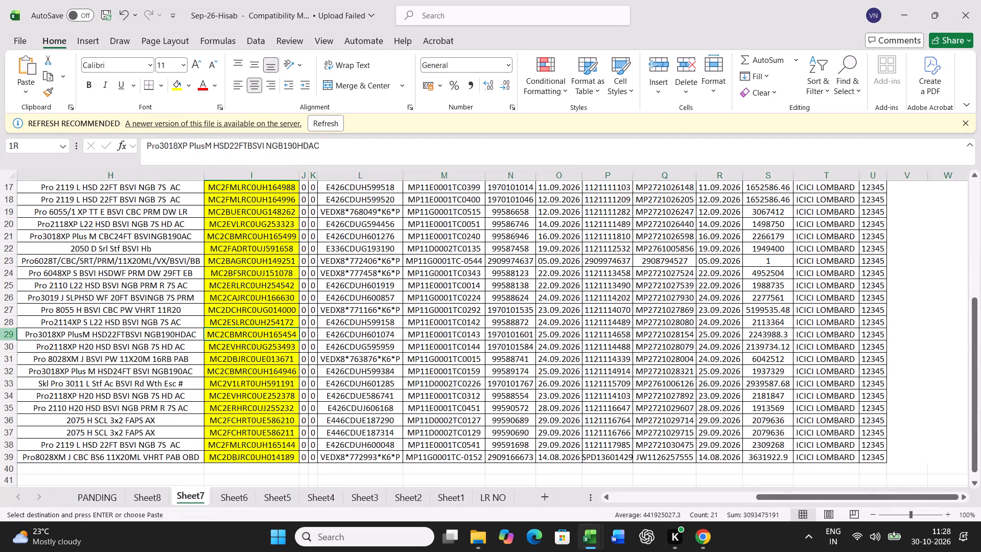
{"action": "key", "text": "ctrl+c"}
{"action": "left_click", "coordinate": [591, 537]}
{"action": "left_click", "coordinate": [629, 476]}
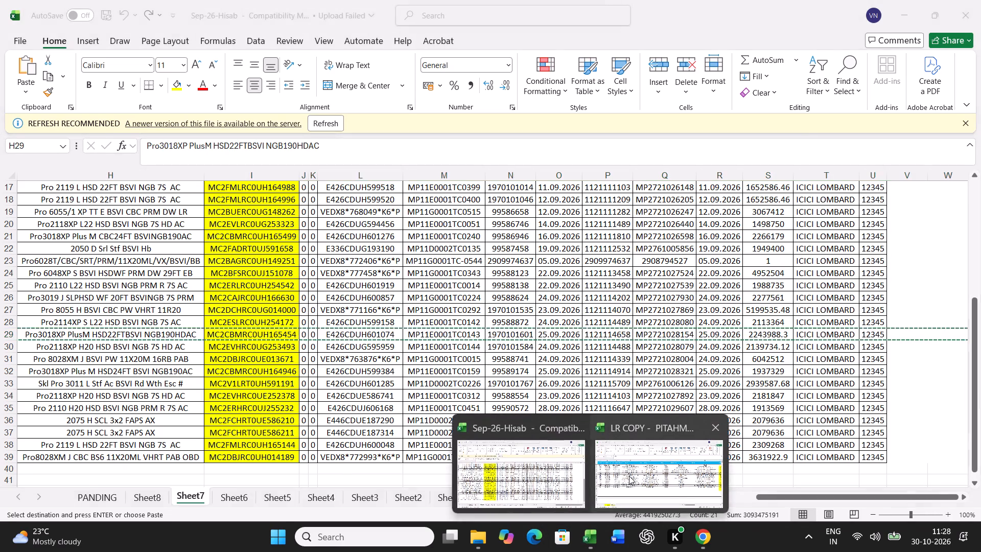
{"action": "left_click", "coordinate": [6, 373]}
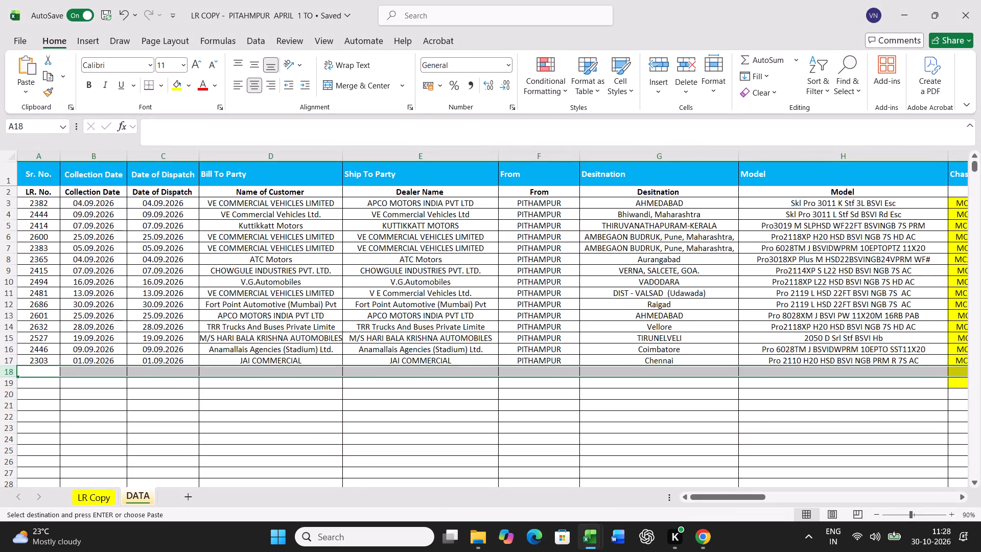
{"action": "key", "text": "ctrl+v"}
{"action": "left_click", "coordinate": [588, 532]}
{"action": "left_click", "coordinate": [554, 489]}
{"action": "left_click", "coordinate": [450, 415]}
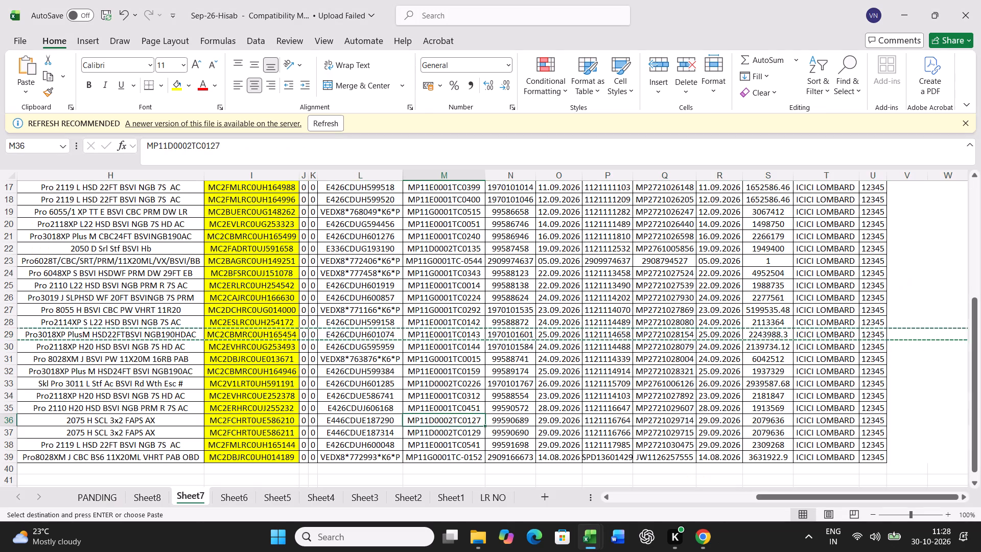
{"action": "key", "text": "ctrl+f"}
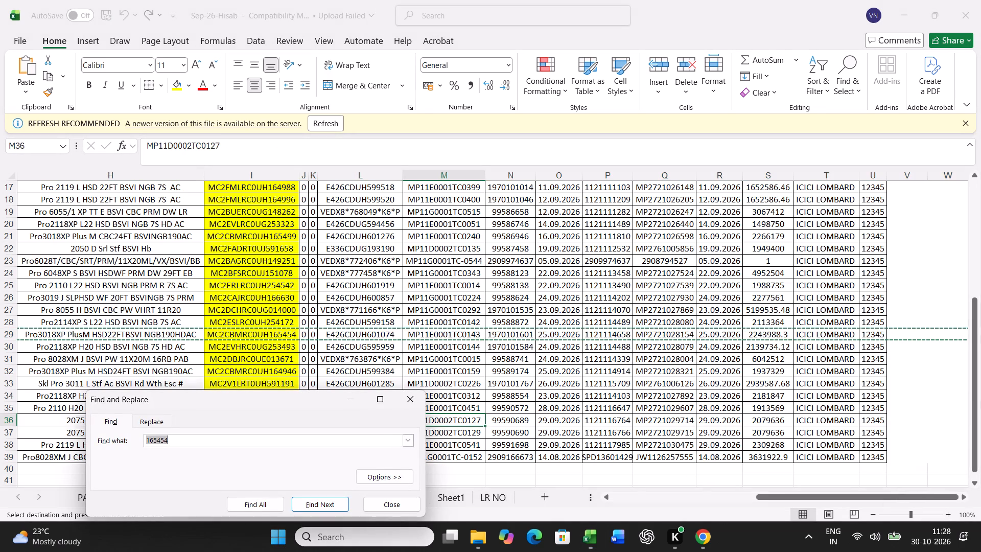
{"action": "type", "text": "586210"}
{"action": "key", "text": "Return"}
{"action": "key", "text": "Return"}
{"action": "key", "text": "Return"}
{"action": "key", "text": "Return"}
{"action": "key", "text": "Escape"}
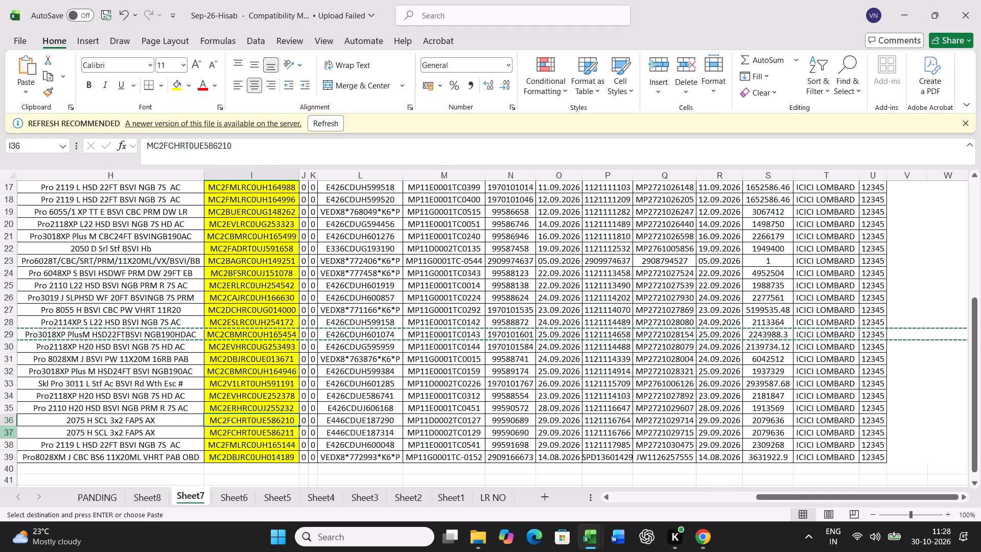
{"action": "left_click", "coordinate": [4, 422]}
{"action": "key", "text": "ctrl+c"}
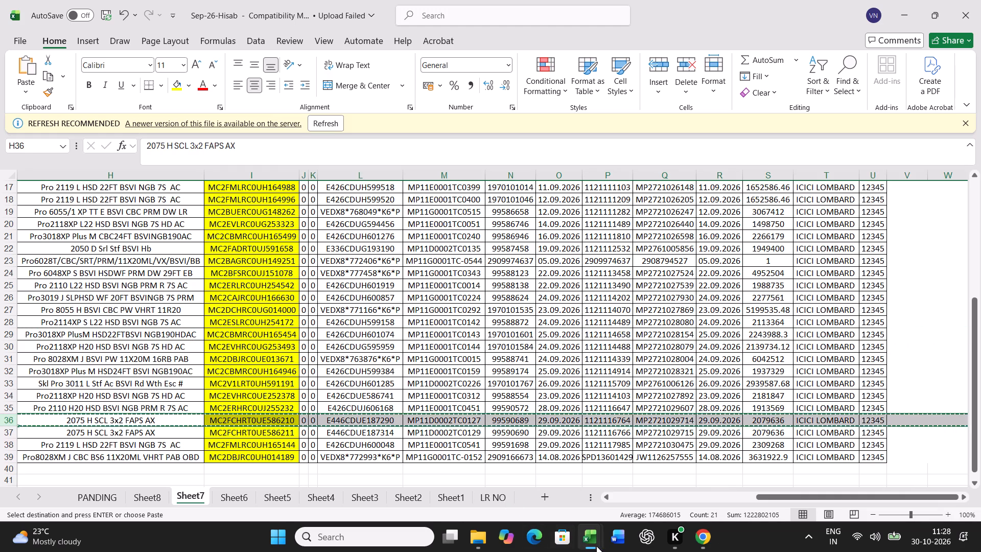
{"action": "left_click", "coordinate": [588, 543]}
{"action": "left_click", "coordinate": [619, 490]}
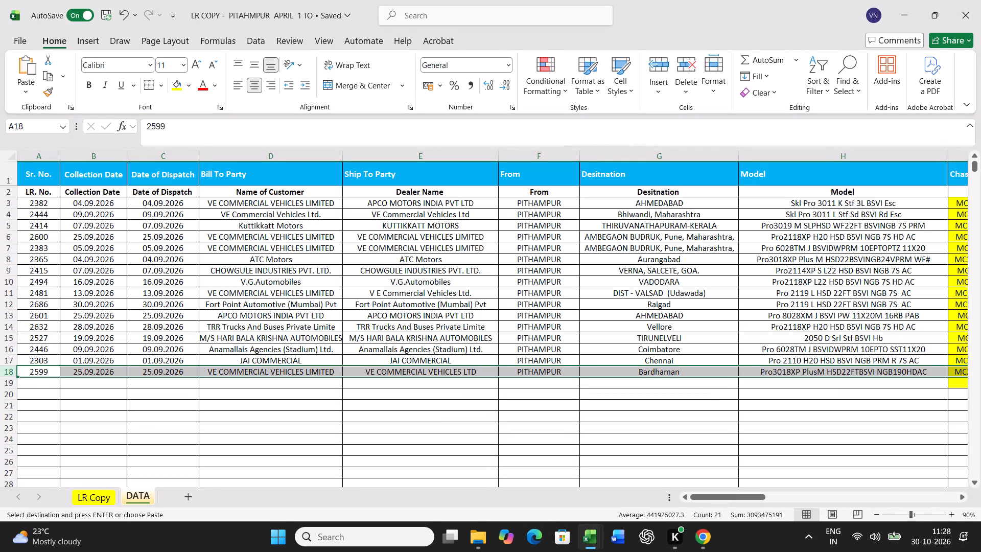
{"action": "left_click", "coordinate": [6, 384]}
{"action": "key", "text": "ctrl+v"}
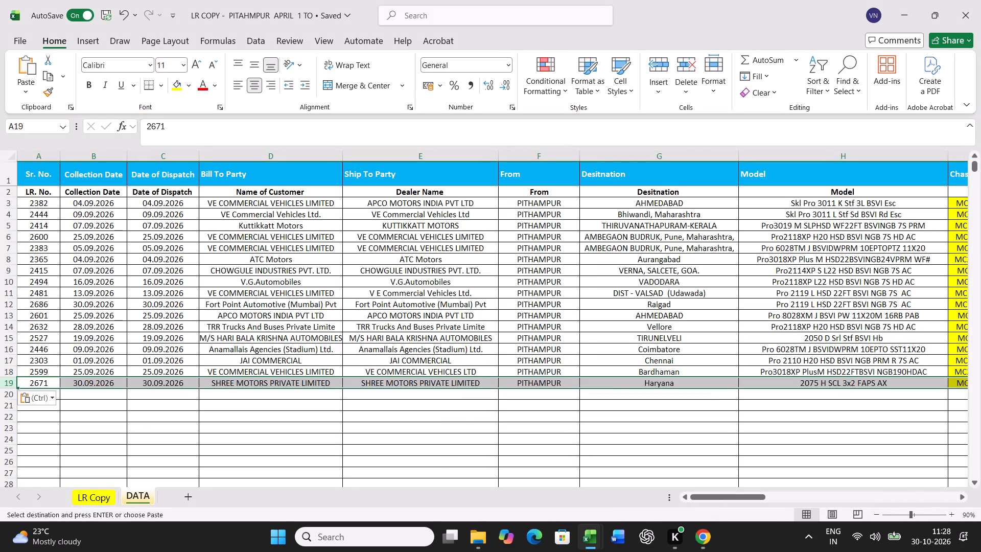
Find chassis number 164996 on Sheet7 of Sep-26-Hisab and copy its whole row into row 20 of LR COPY's DATA sheet.
{"action": "left_click", "coordinate": [586, 534]}
{"action": "left_click", "coordinate": [545, 483]}
{"action": "left_click", "coordinate": [431, 411]}
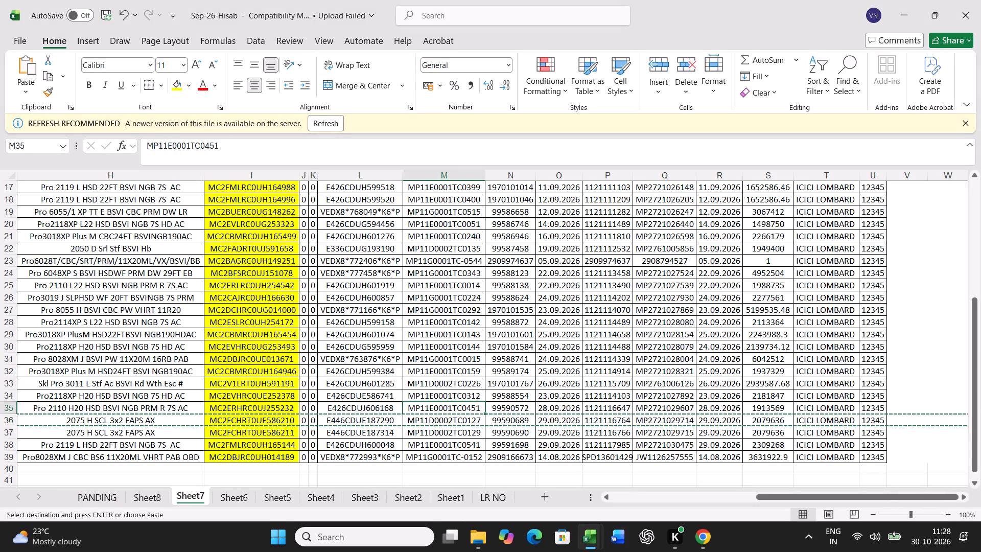
{"action": "key", "text": "ctrl+f"}
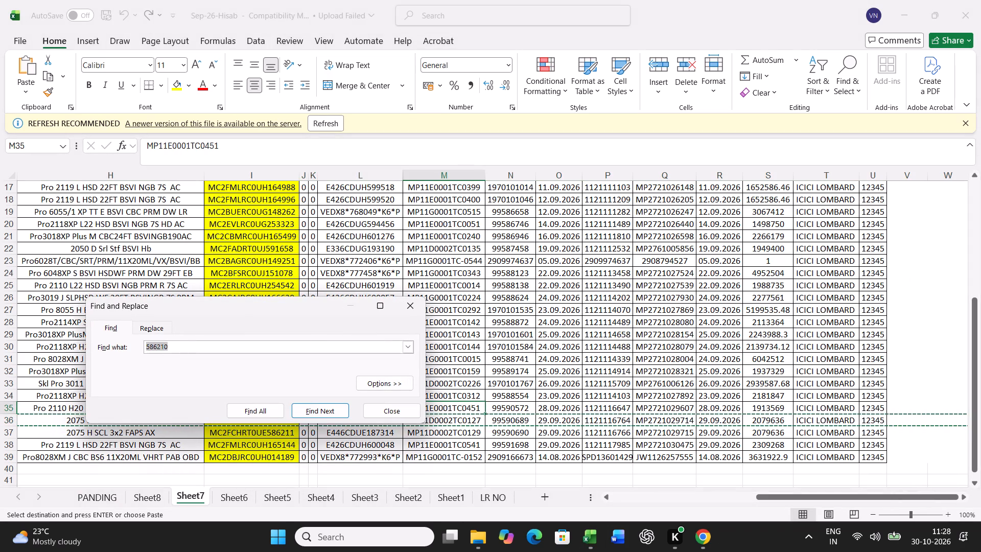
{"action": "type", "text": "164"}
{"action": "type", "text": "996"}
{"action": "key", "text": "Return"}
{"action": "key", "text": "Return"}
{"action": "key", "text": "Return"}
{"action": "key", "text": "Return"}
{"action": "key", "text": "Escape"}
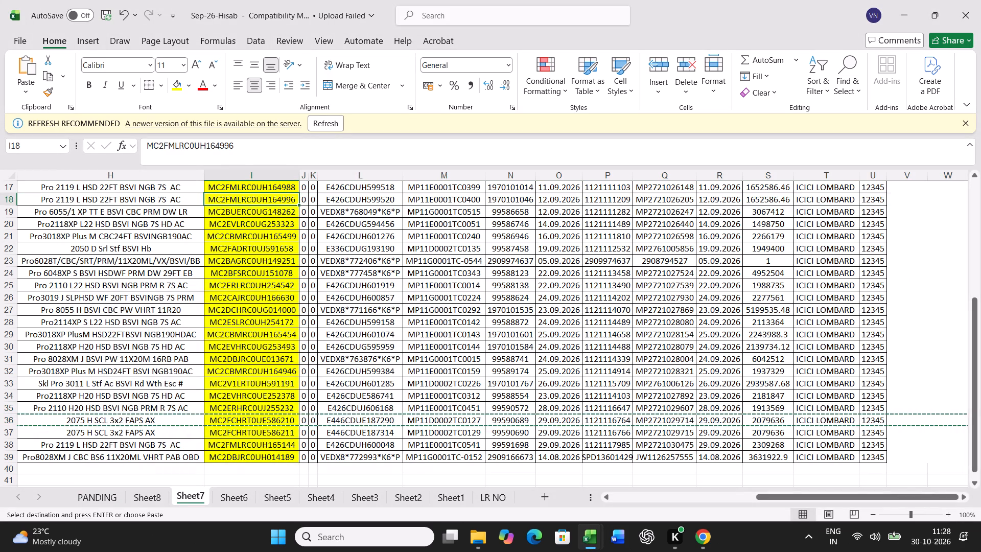
{"action": "left_click", "coordinate": [7, 198]}
{"action": "key", "text": "ctrl+c"}
{"action": "left_click", "coordinate": [590, 544]}
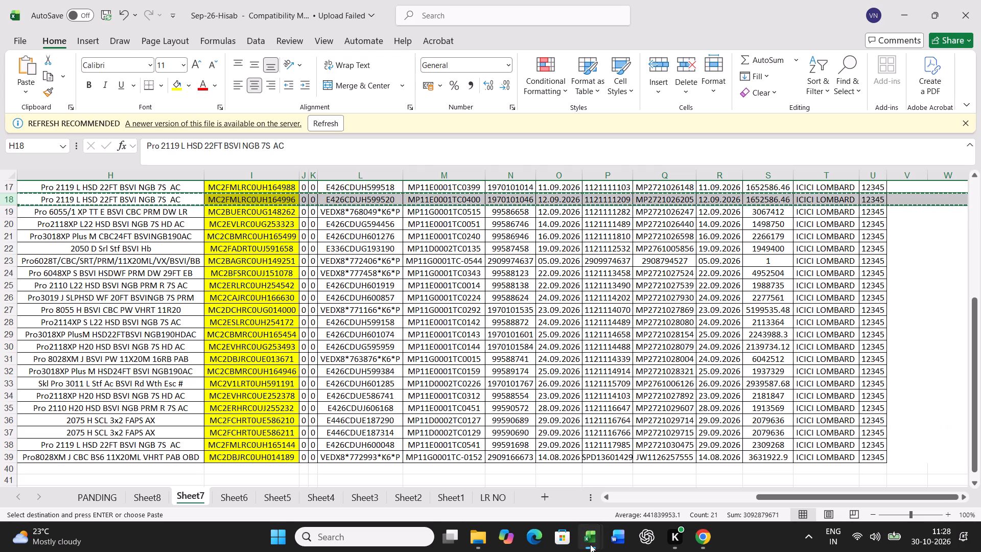
{"action": "left_click", "coordinate": [625, 491]}
{"action": "left_click", "coordinate": [7, 393]}
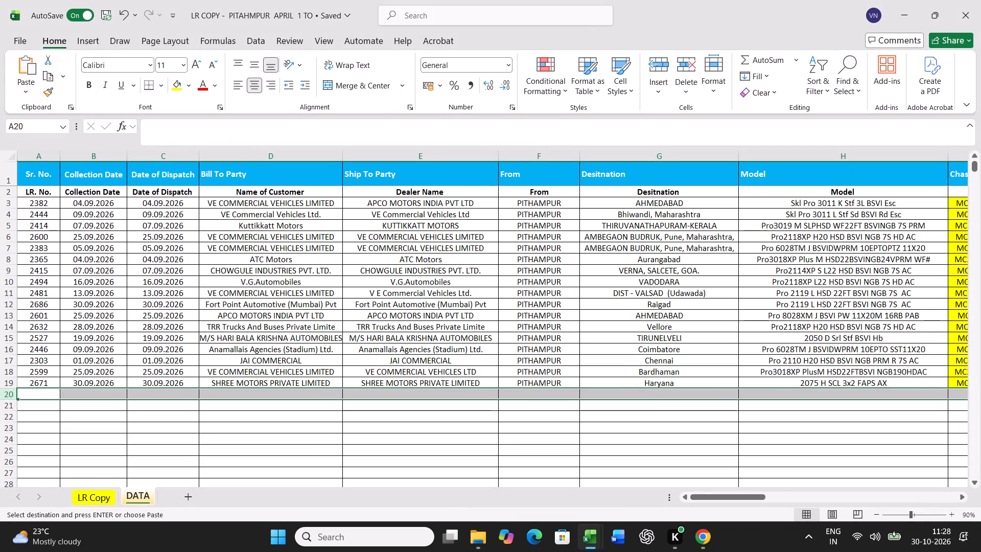
{"action": "key", "text": "ctrl+v"}
{"action": "left_click", "coordinate": [583, 533]}
{"action": "left_click", "coordinate": [541, 470]}
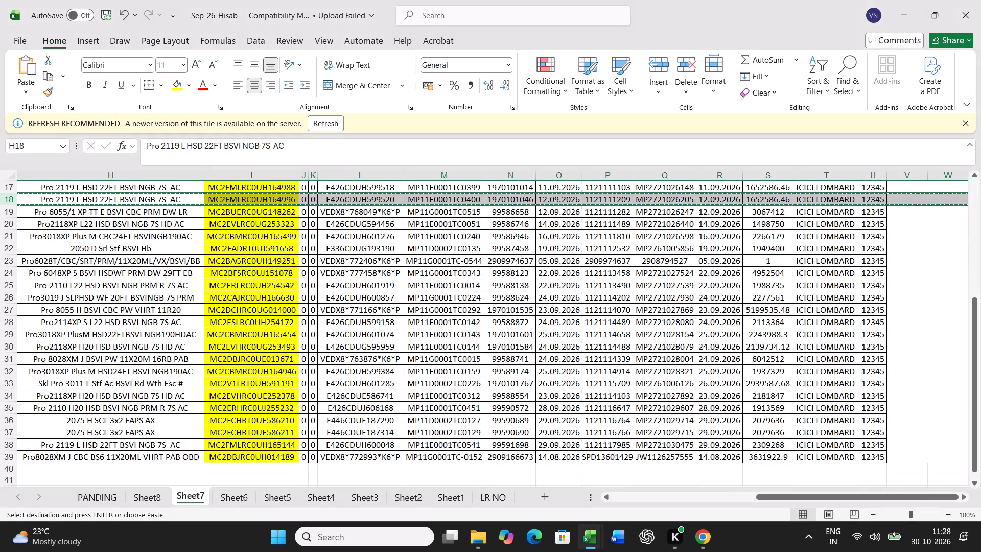
{"action": "left_click", "coordinate": [438, 370]}
{"action": "key", "text": "ctrl+f"}
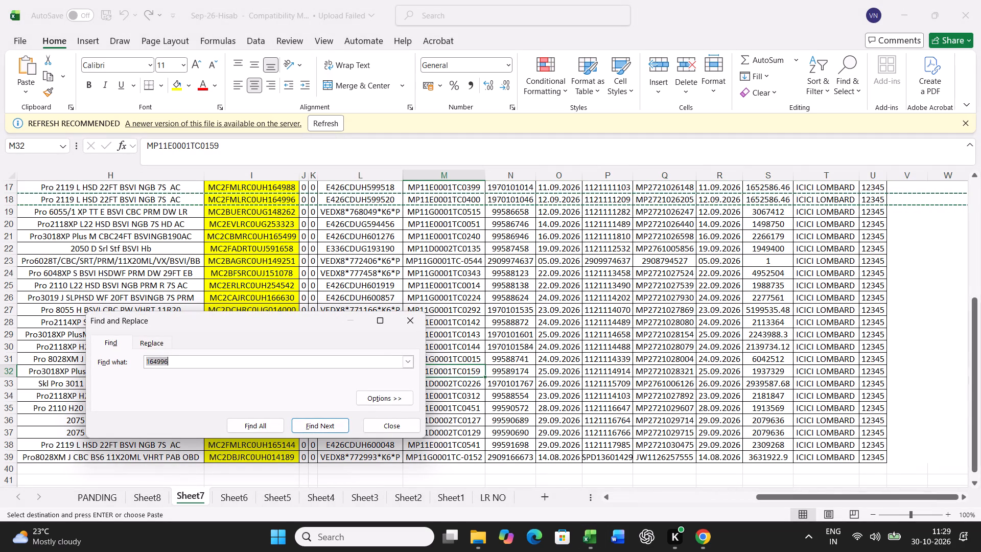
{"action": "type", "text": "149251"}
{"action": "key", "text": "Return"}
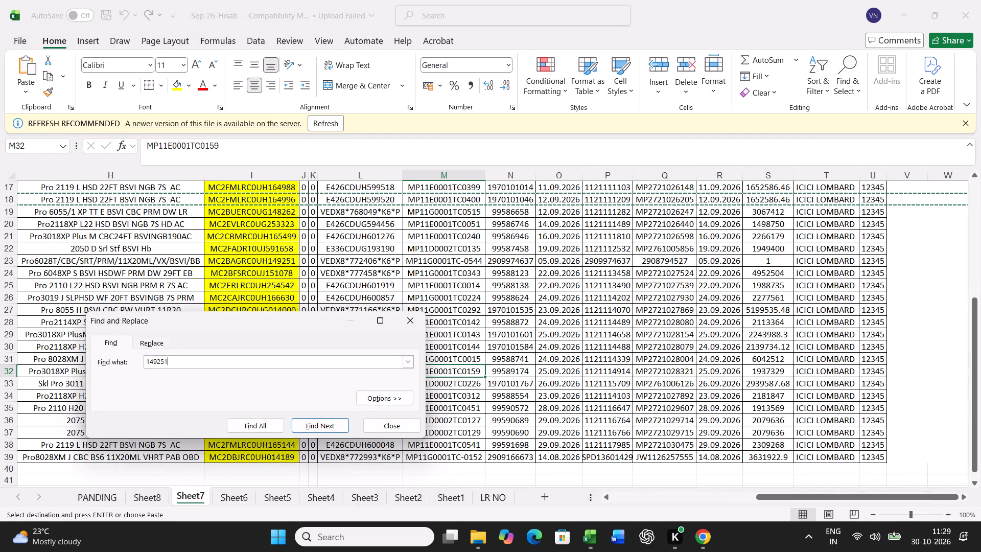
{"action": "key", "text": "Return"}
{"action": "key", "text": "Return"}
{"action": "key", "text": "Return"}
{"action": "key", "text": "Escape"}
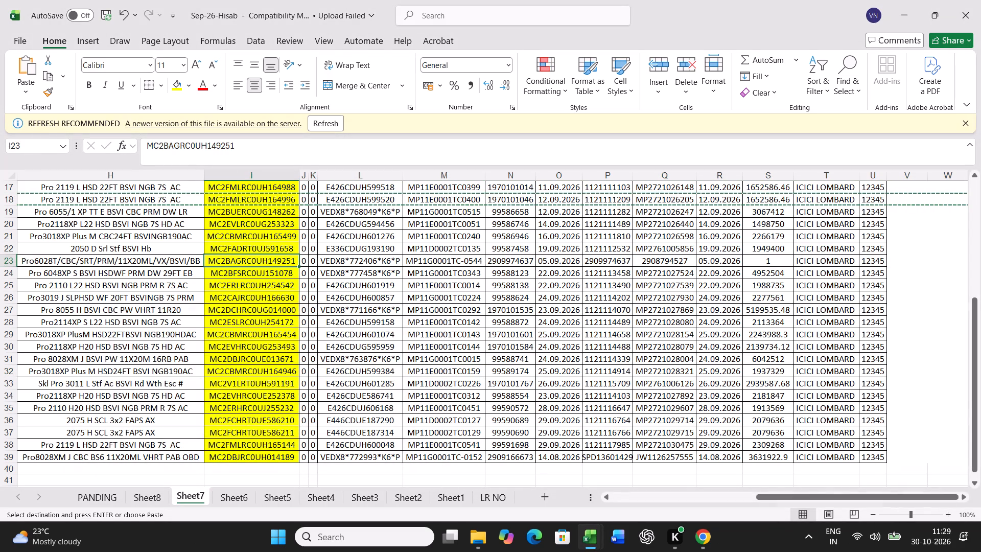
{"action": "left_click", "coordinate": [6, 259]}
{"action": "key", "text": "ctrl+c"}
{"action": "left_click", "coordinate": [588, 539]}
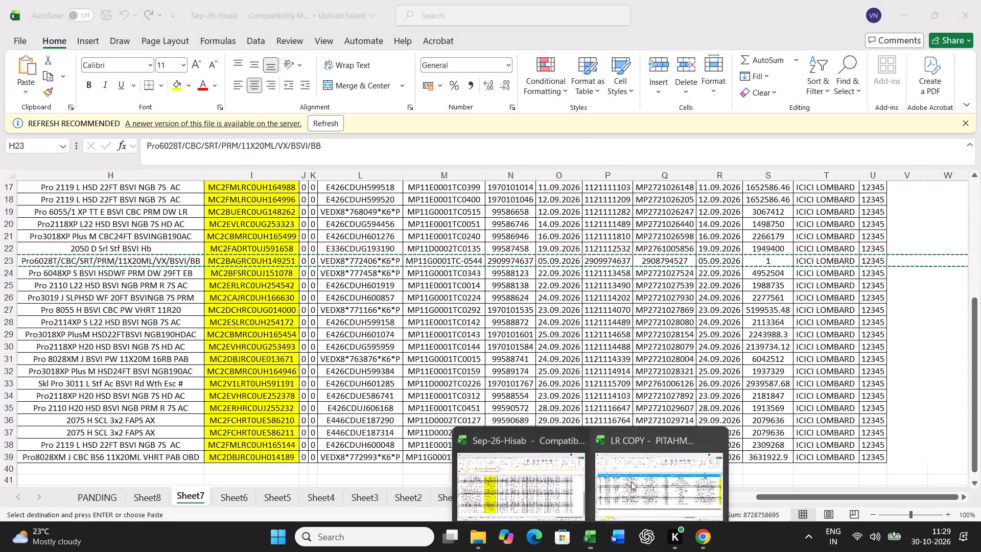
{"action": "left_click", "coordinate": [632, 473]}
{"action": "left_click", "coordinate": [6, 406]}
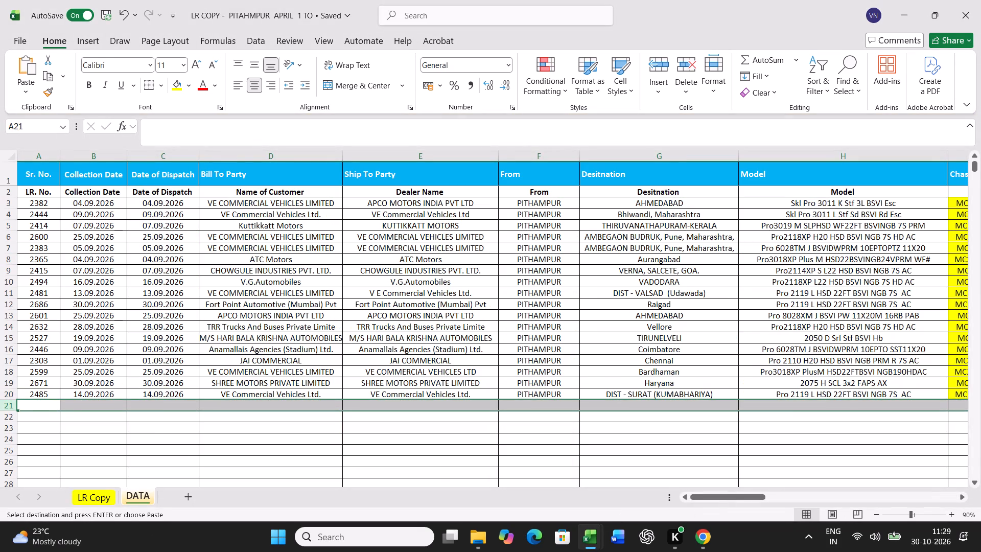
{"action": "key", "text": "ctrl+v"}
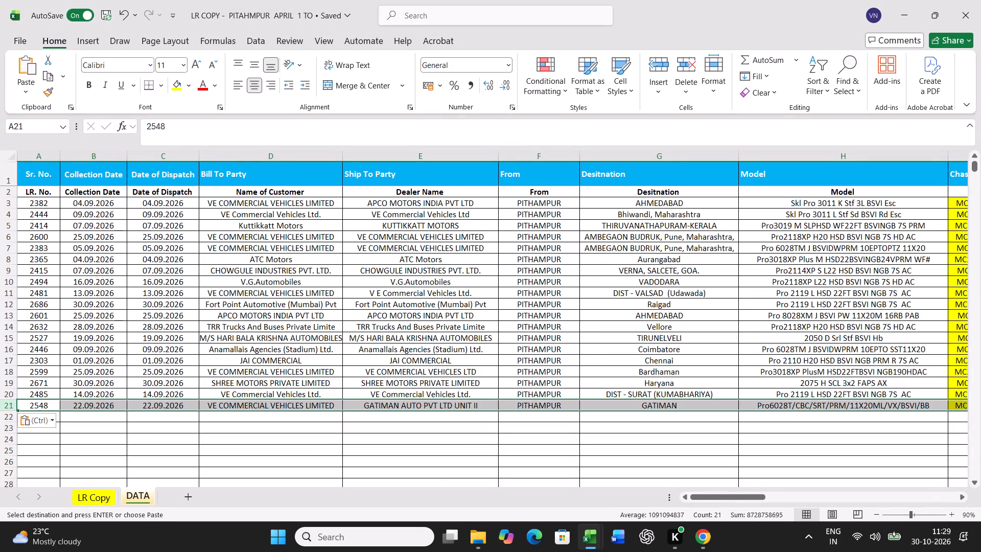
{"action": "left_click", "coordinate": [587, 530]}
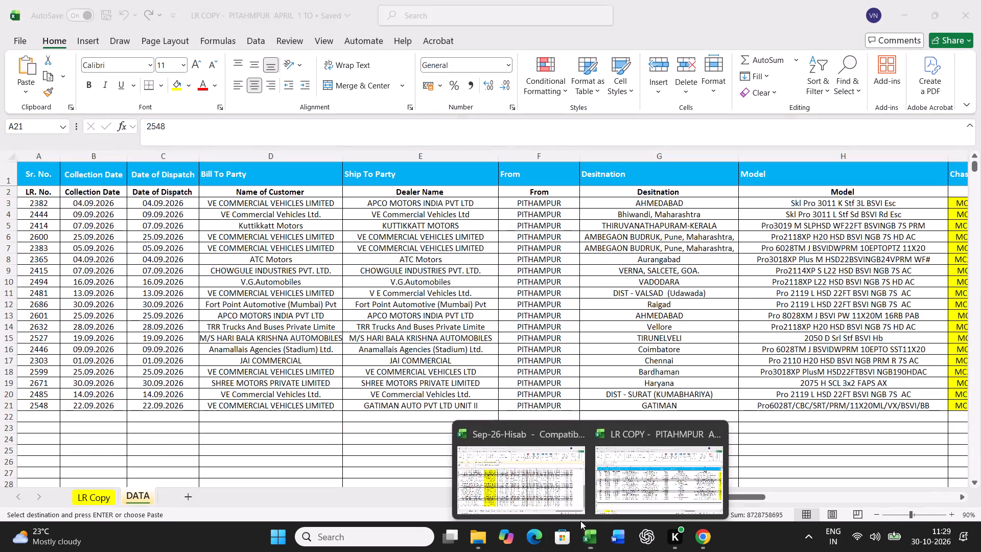
{"action": "left_click", "coordinate": [519, 458]}
{"action": "left_click", "coordinate": [484, 388]}
{"action": "key", "text": "ctrl+f"}
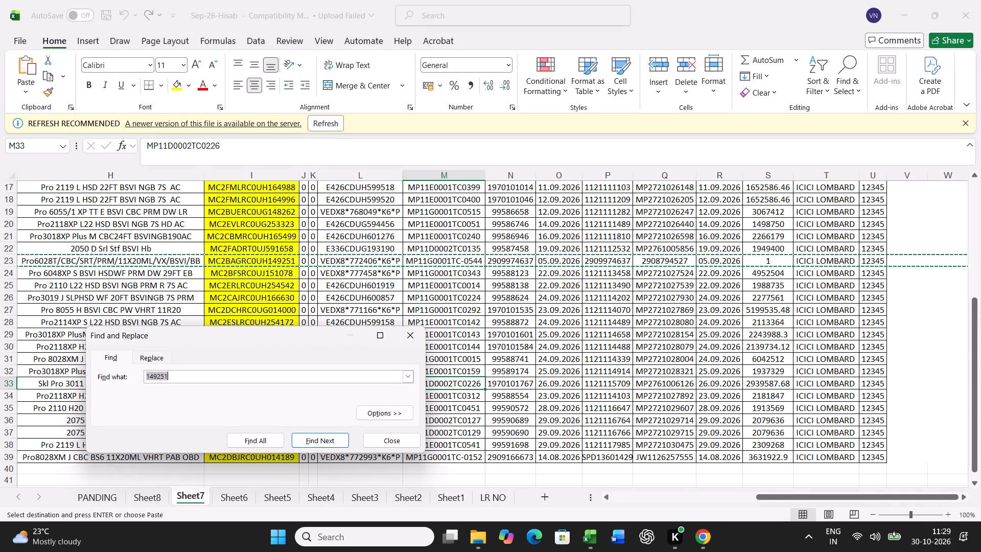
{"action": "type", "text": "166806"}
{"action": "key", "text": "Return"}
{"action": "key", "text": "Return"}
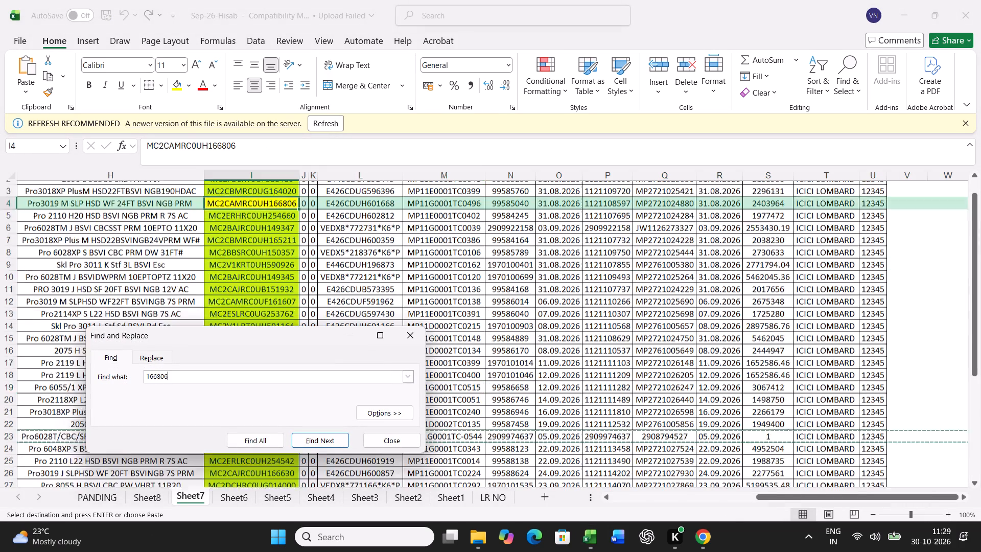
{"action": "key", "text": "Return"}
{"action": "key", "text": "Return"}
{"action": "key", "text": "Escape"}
{"action": "left_click", "coordinate": [6, 223]}
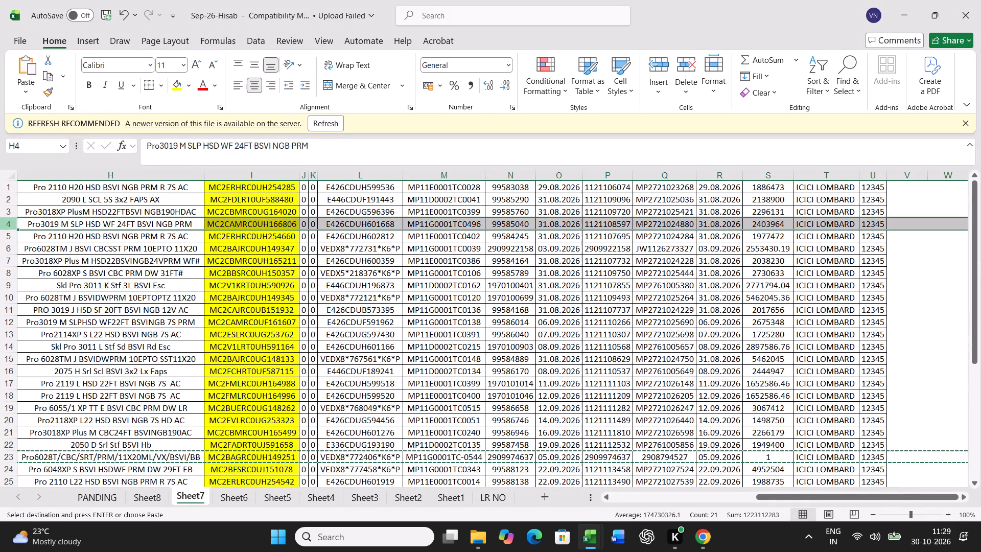
{"action": "key", "text": "ctrl+c"}
{"action": "left_click", "coordinate": [589, 539]}
{"action": "left_click", "coordinate": [636, 480]}
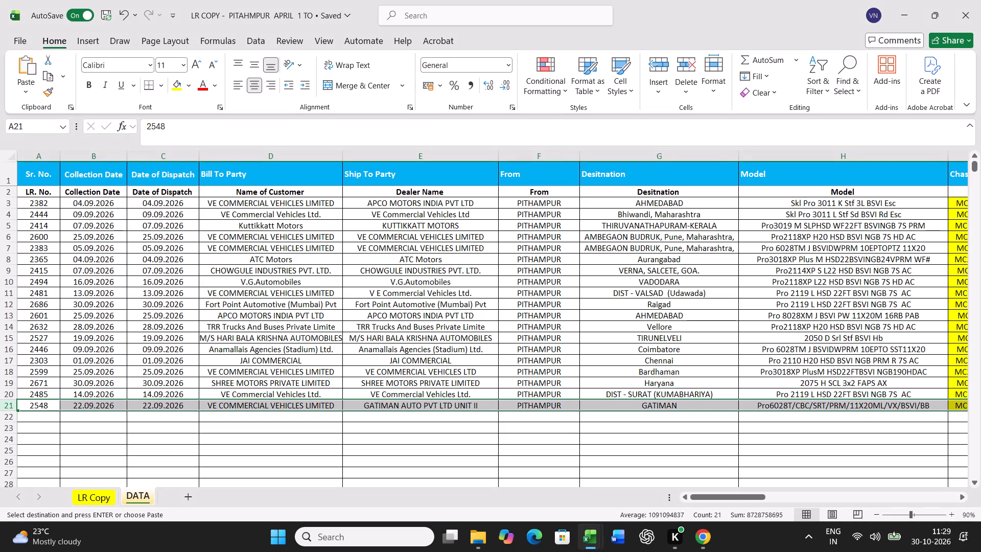
{"action": "left_click", "coordinate": [5, 416]}
{"action": "key", "text": "ctrl+v"}
Find chassis number 148262 on Sheet7 of Sep-26-Hisab and copy its whole row into row 23 of LR COPY's DATA sheet.
{"action": "scroll", "coordinate": [353, 400], "scroll_direction": "down", "scroll_amount": 5}
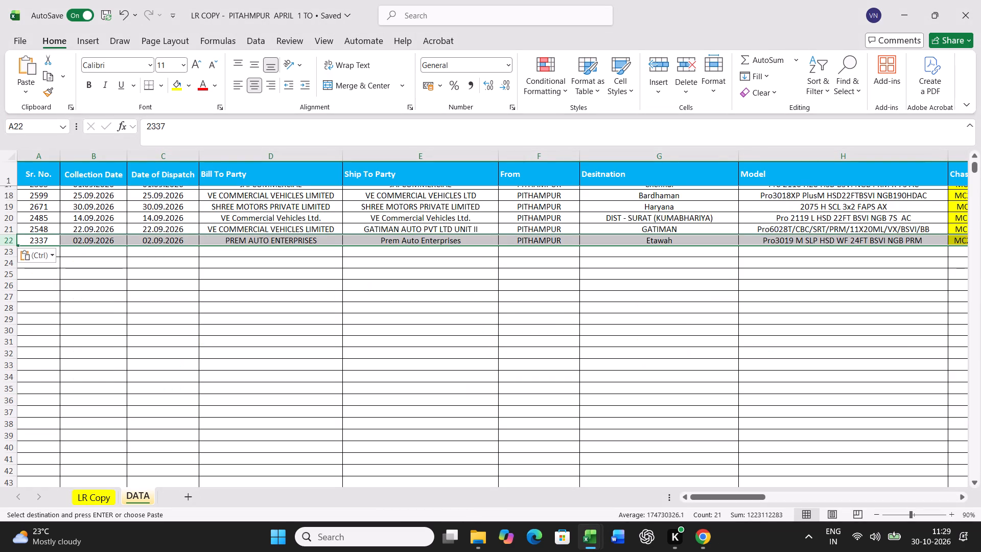
{"action": "left_click", "coordinate": [588, 532]}
{"action": "left_click", "coordinate": [517, 475]}
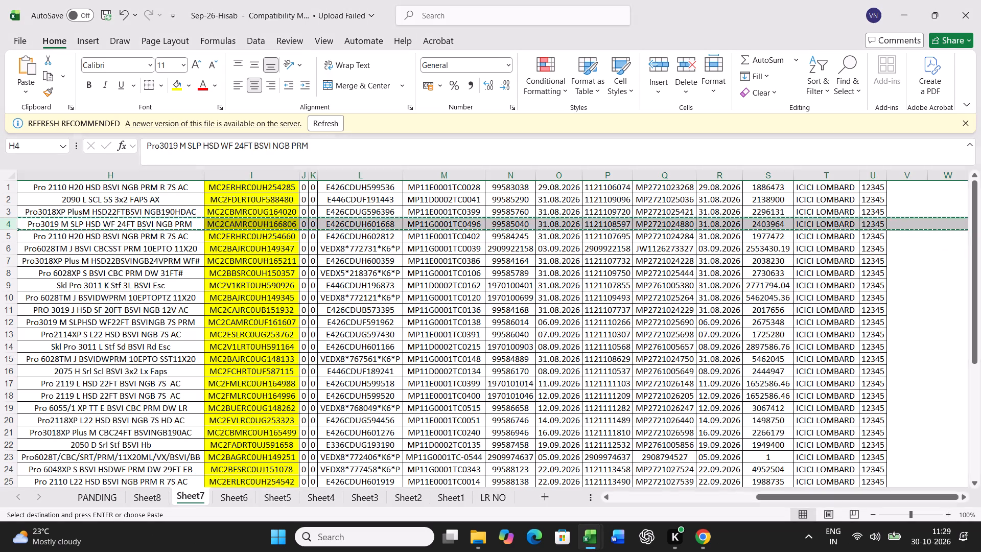
{"action": "left_click", "coordinate": [464, 380]}
{"action": "key", "text": "ctrl+f"}
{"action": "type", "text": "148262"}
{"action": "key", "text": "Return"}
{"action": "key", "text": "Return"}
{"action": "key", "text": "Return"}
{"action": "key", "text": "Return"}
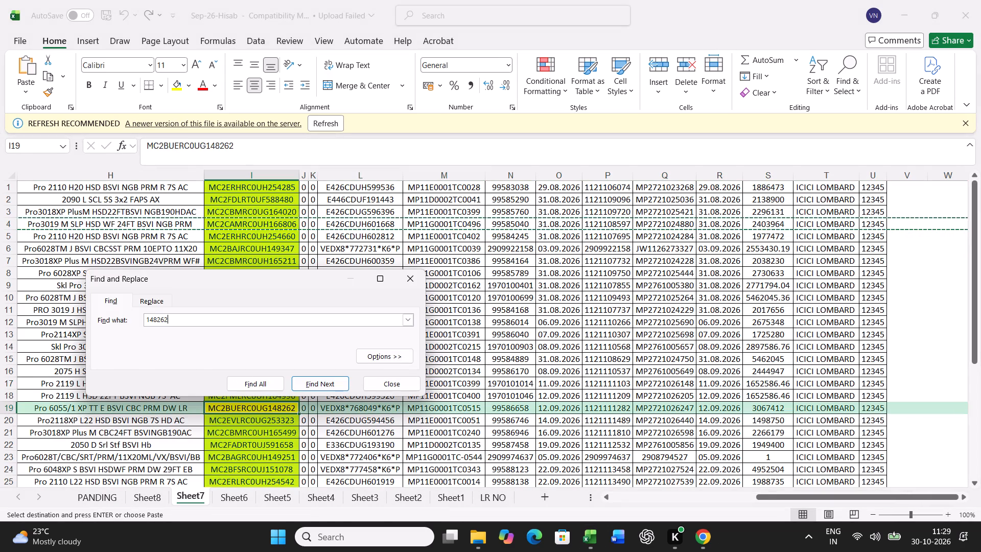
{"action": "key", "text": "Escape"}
{"action": "left_click", "coordinate": [6, 408]}
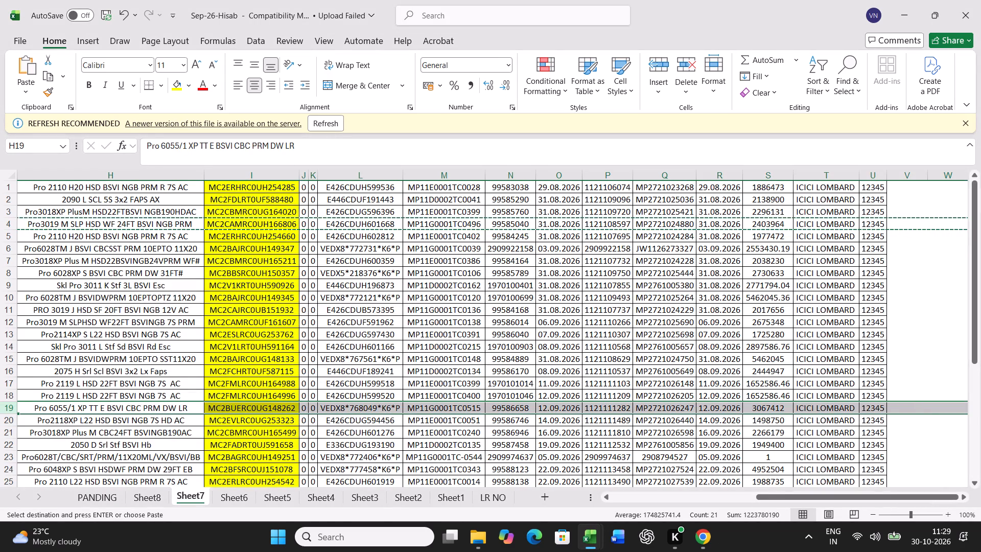
{"action": "key", "text": "ctrl+c"}
{"action": "left_click", "coordinate": [589, 547]}
{"action": "left_click", "coordinate": [612, 494]}
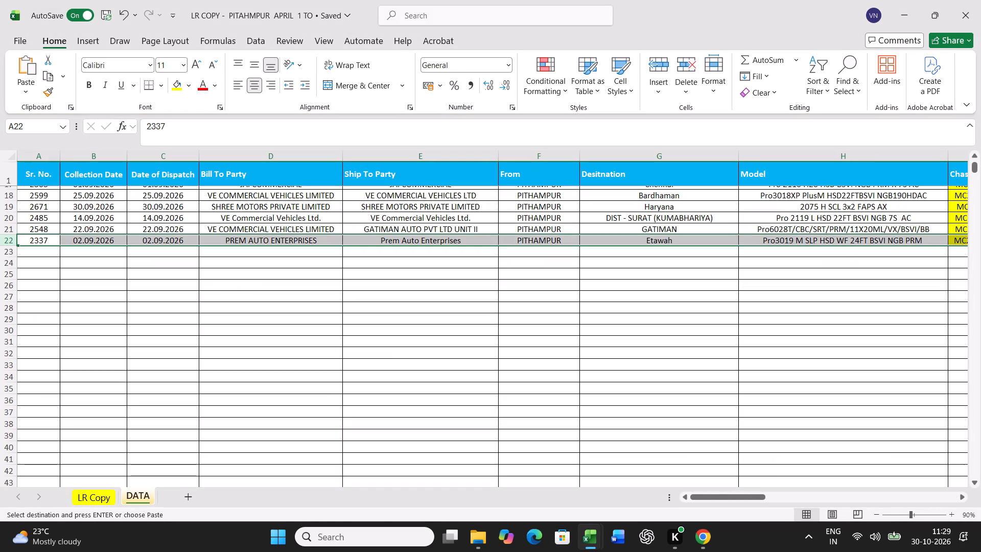
{"action": "left_click", "coordinate": [7, 254]}
{"action": "key", "text": "ctrl+v"}
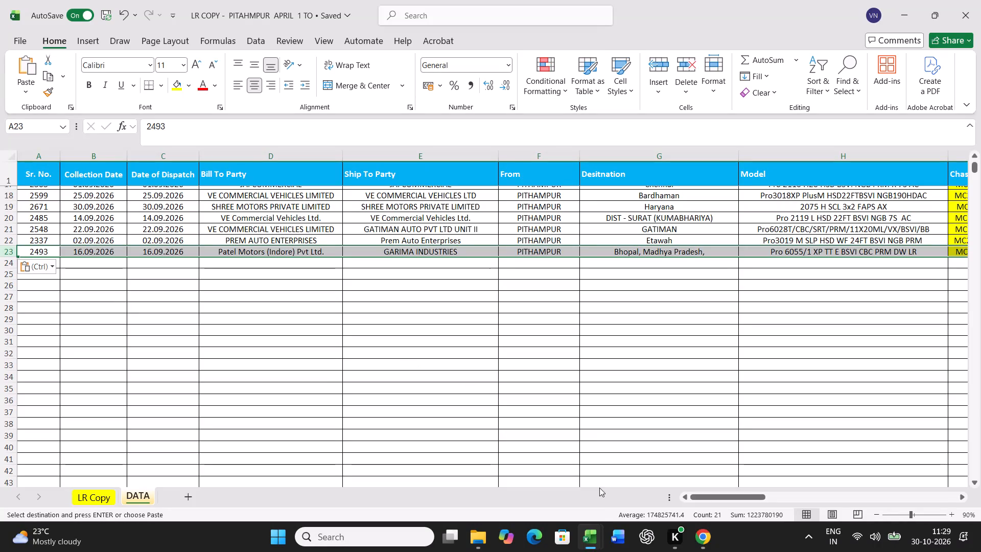
Close the Sep-26-Hisab workbook without keeping the copied data on the clipboard.
{"action": "left_click", "coordinate": [595, 548]}
{"action": "left_click", "coordinate": [550, 486]}
{"action": "left_click", "coordinate": [974, 14]}
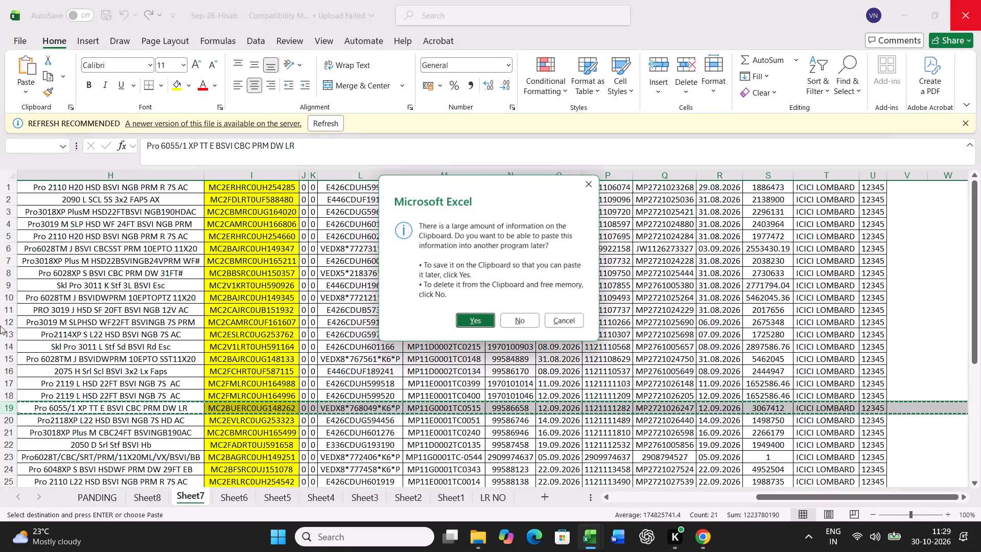
{"action": "left_click", "coordinate": [517, 331]}
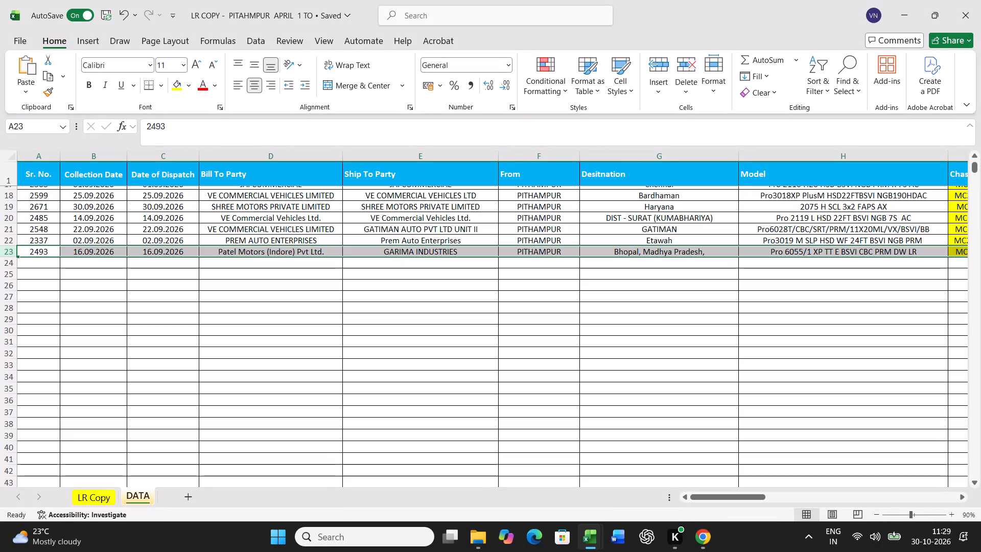
On the DATA sheet, copy the block L3:U23, from engine number to cover note number, and paste it starting at J3 over the TOLL and TAX columns.
{"action": "left_click_drag", "start_coordinate": [741, 497], "coordinate": [836, 490]}
{"action": "left_click", "coordinate": [836, 490]}
{"action": "left_click_drag", "start_coordinate": [831, 493], "coordinate": [779, 492]}
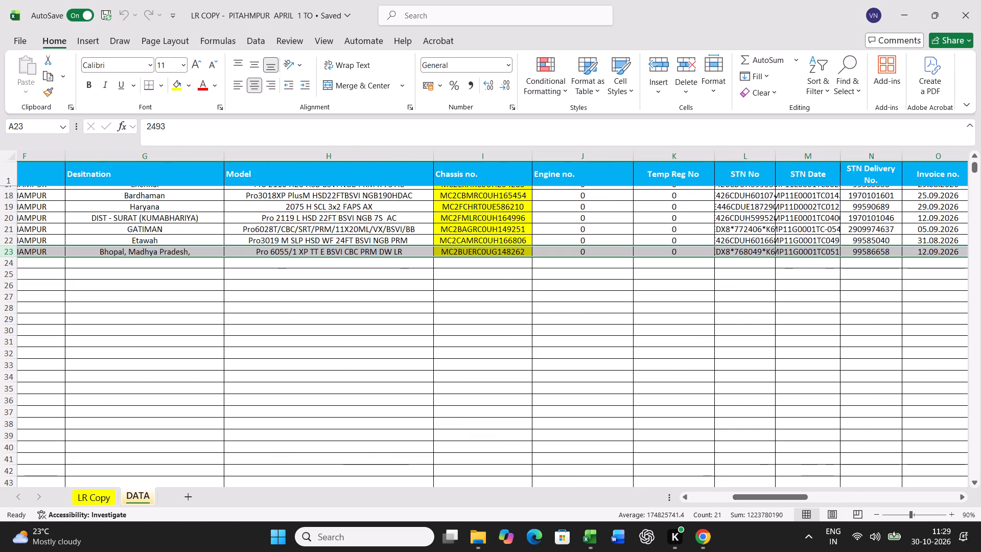
{"action": "scroll", "coordinate": [718, 409], "scroll_direction": "up", "scroll_amount": 11}
{"action": "left_click", "coordinate": [748, 204]}
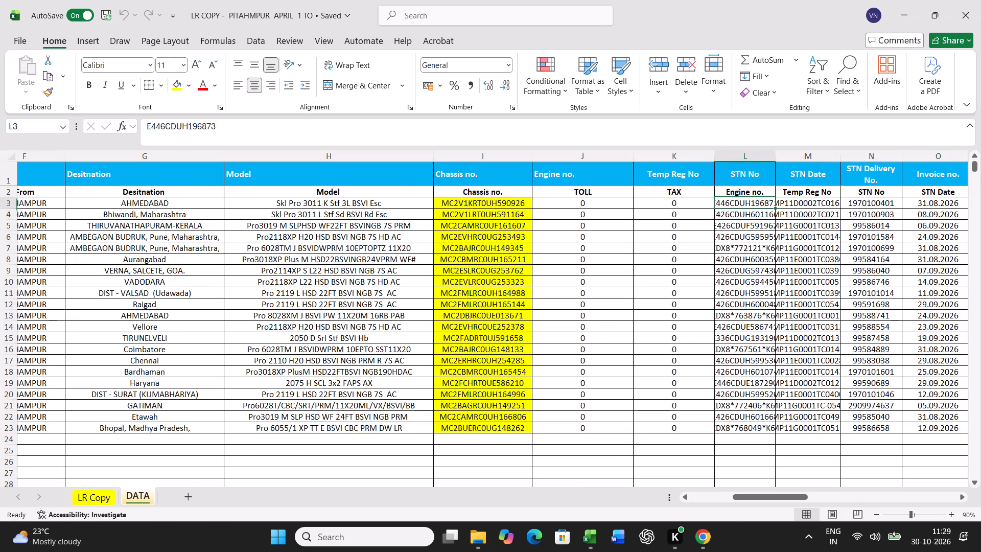
{"action": "key", "text": "ctrl+shift+Down"}
{"action": "key", "text": "ctrl+shift+Right"}
{"action": "key", "text": "ctrl+c"}
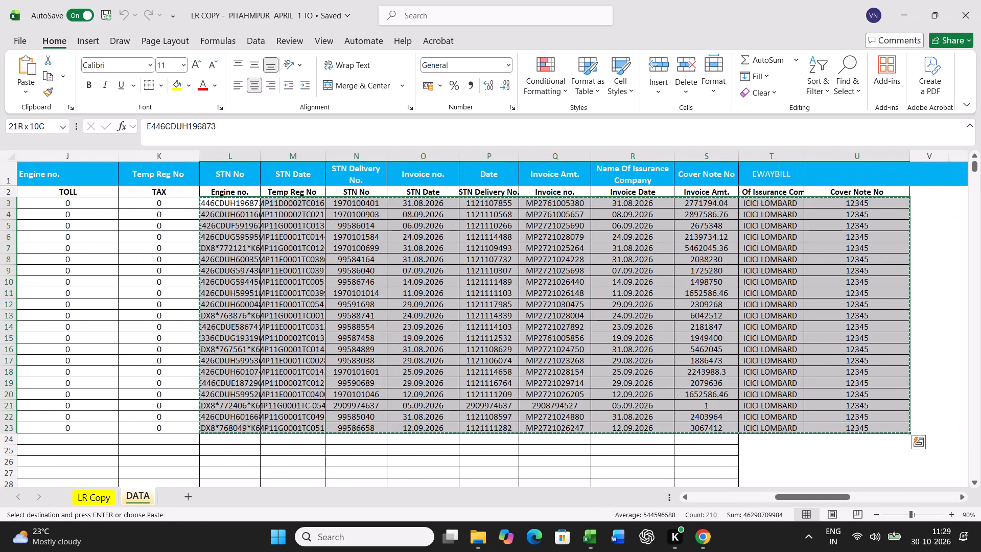
{"action": "key", "text": "Left"}
{"action": "key", "text": "Left"}
{"action": "key", "text": "Left"}
{"action": "key", "text": "Left"}
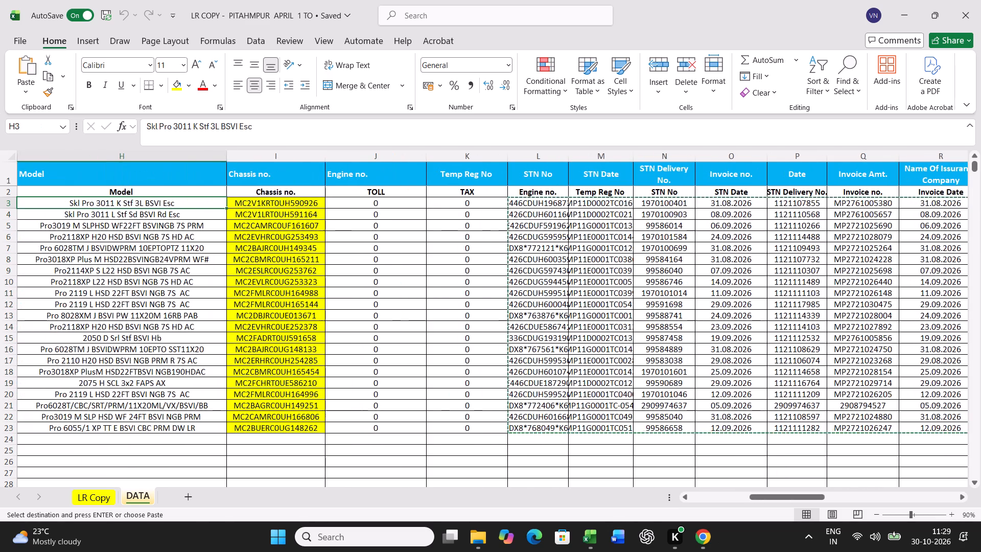
{"action": "key", "text": "Right"}
{"action": "key", "text": "Right"}
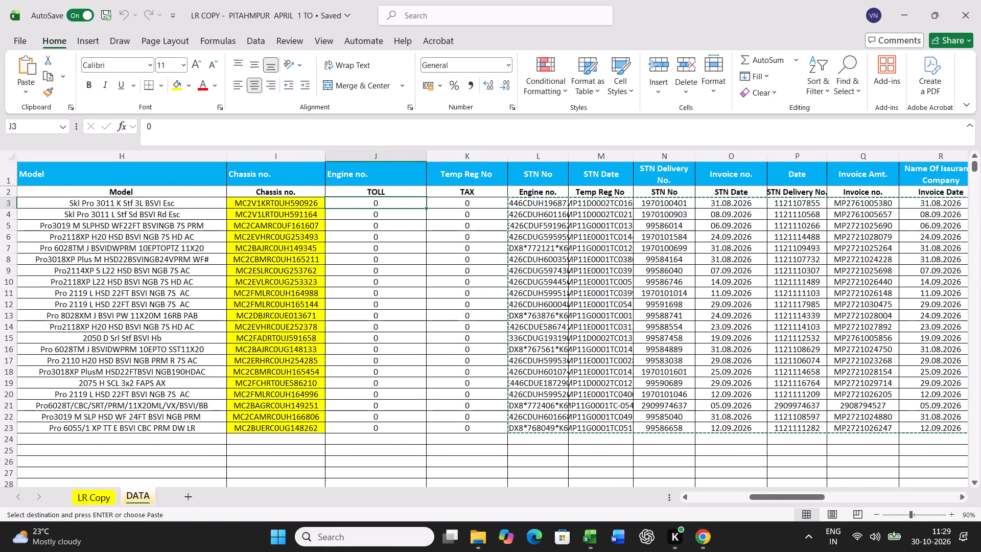
{"action": "key", "text": "Return"}
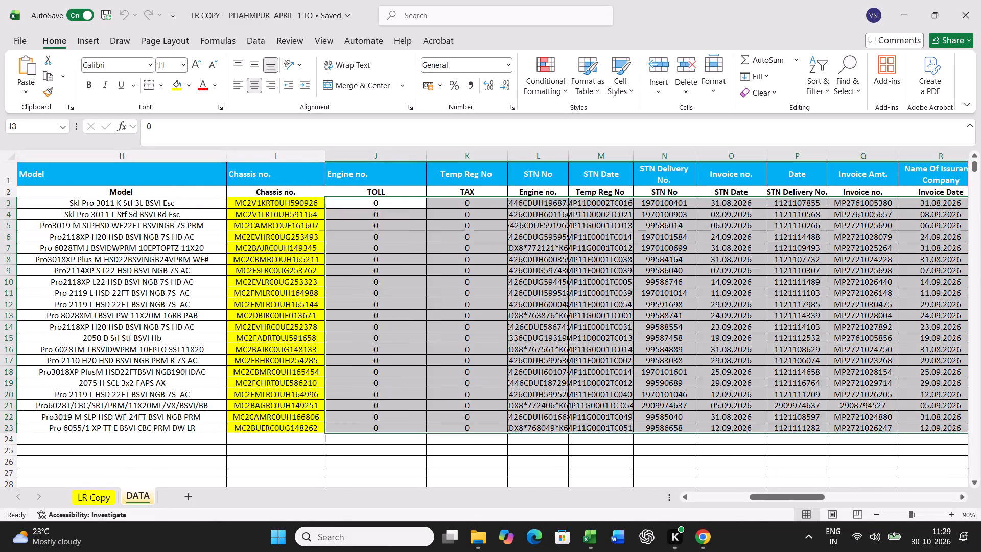
Copy LR number 2382 from the DATA sheet into the SR NO cell of the LR Copy form and print the form.
{"action": "key", "text": "Left"}
{"action": "key", "text": "Left"}
{"action": "key", "text": "Left"}
{"action": "key", "text": "Left"}
{"action": "key", "text": "Left"}
{"action": "key", "text": "Left"}
{"action": "key", "text": "Left"}
{"action": "key", "text": "Left"}
{"action": "key", "text": "Left"}
{"action": "key", "text": "Left"}
{"action": "key", "text": "Left"}
{"action": "key", "text": "Left"}
{"action": "key", "text": "Left"}
{"action": "key", "text": "Left"}
{"action": "key", "text": "Left"}
{"action": "key", "text": "Left"}
{"action": "key", "text": "Left"}
{"action": "key", "text": "Left"}
{"action": "key", "text": "Left"}
{"action": "key", "text": "Left"}
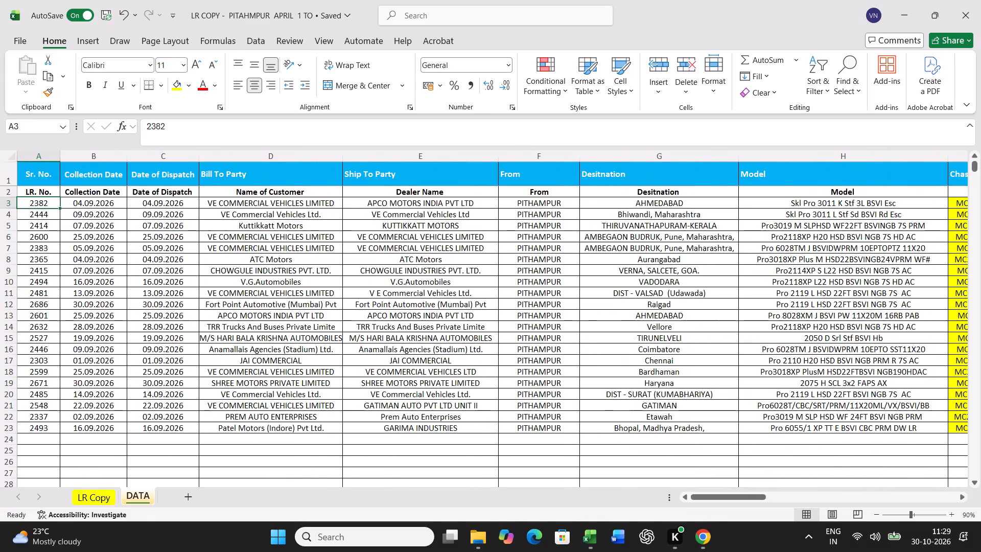
{"action": "key", "text": "ctrl+c"}
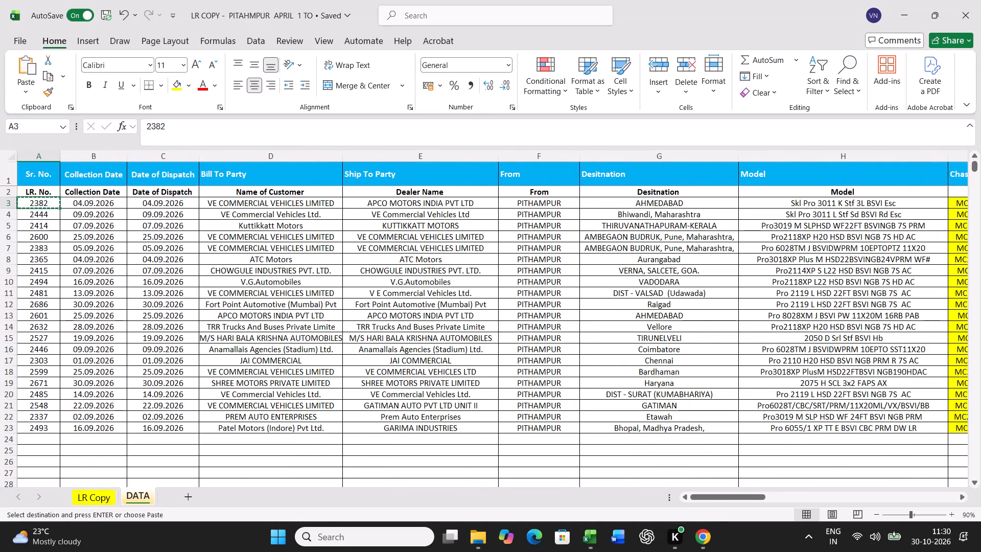
{"action": "left_click", "coordinate": [104, 496]}
{"action": "key", "text": "ctrl+v"}
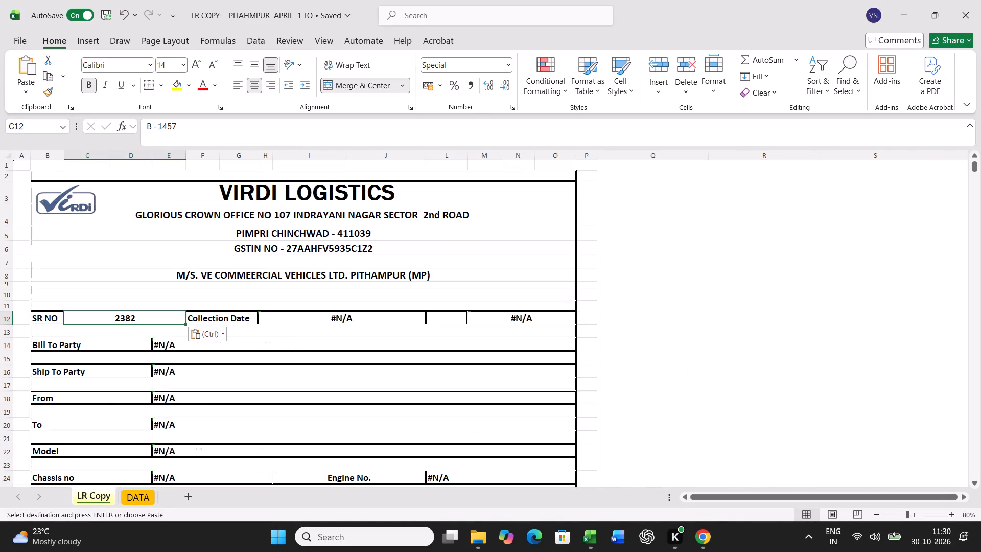
{"action": "key", "text": "ctrl+p"}
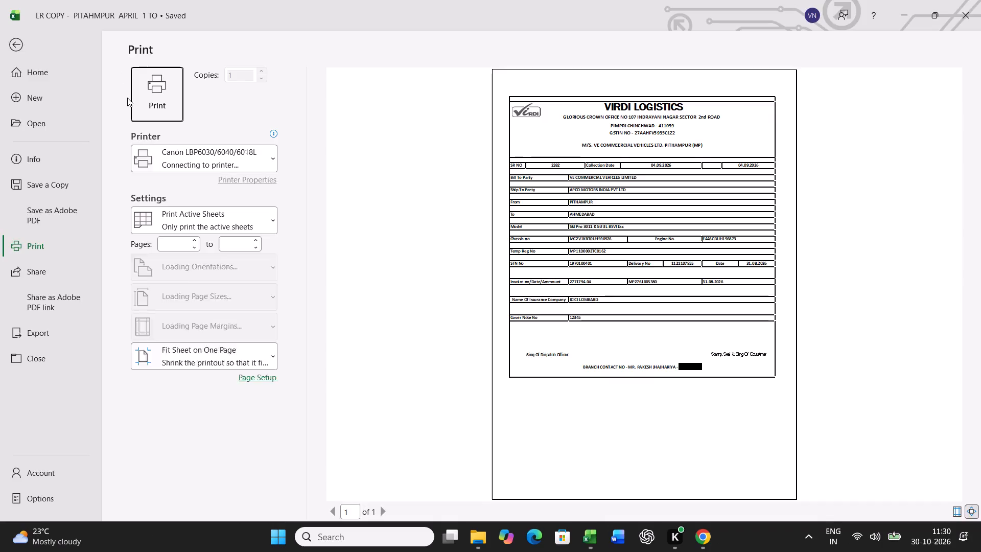
{"action": "left_click", "coordinate": [158, 98]}
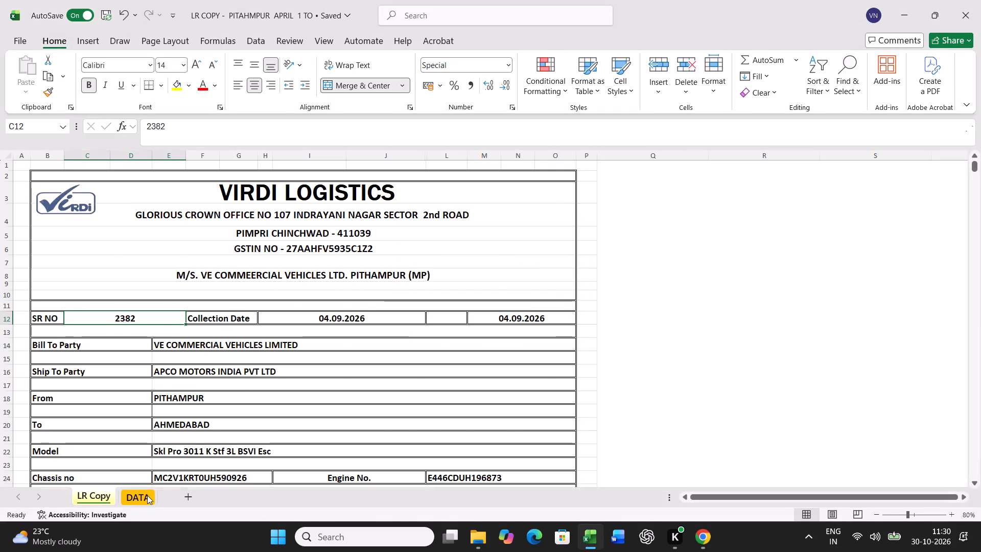
Copy LR number 2444 from the DATA sheet into the SR NO cell of the LR Copy form and print the form.
{"action": "left_click", "coordinate": [147, 495]}
{"action": "left_click", "coordinate": [40, 218]}
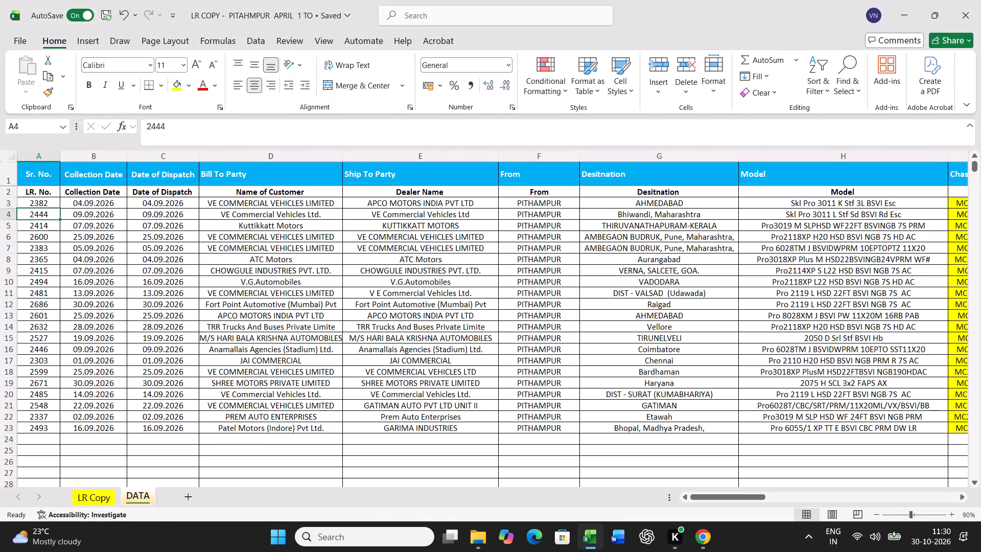
{"action": "key", "text": "ctrl+c"}
{"action": "left_click", "coordinate": [112, 496]}
{"action": "key", "text": "ctrl+v"}
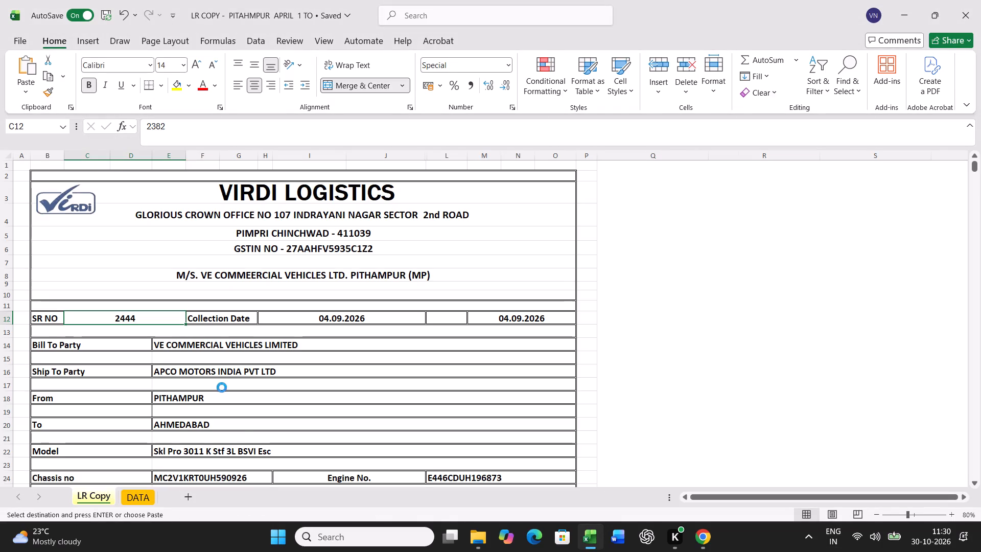
{"action": "key", "text": "ctrl+p"}
{"action": "left_click", "coordinate": [150, 108]}
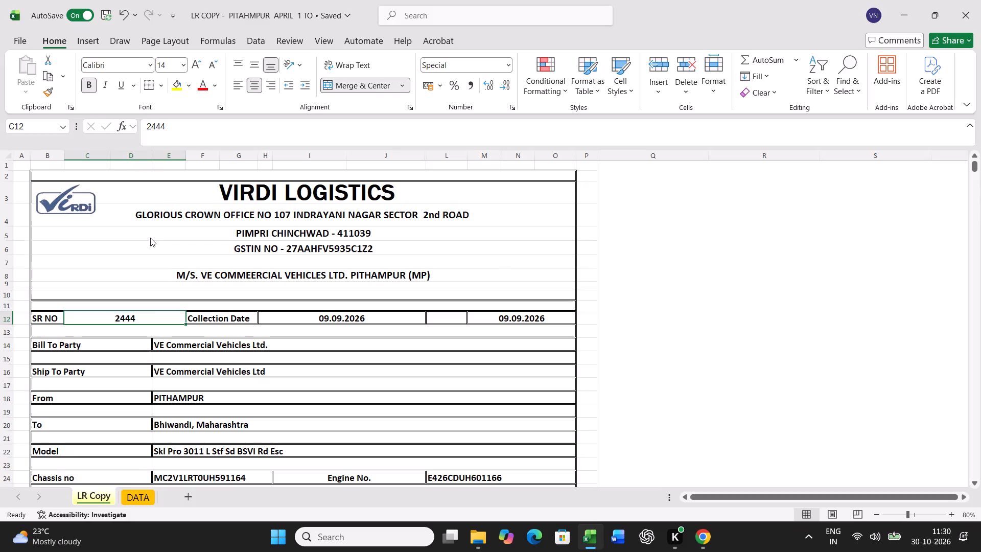
Copy LR number 2414 from the DATA sheet into the SR NO cell of the LR Copy form and print the form.
{"action": "left_click", "coordinate": [138, 492]}
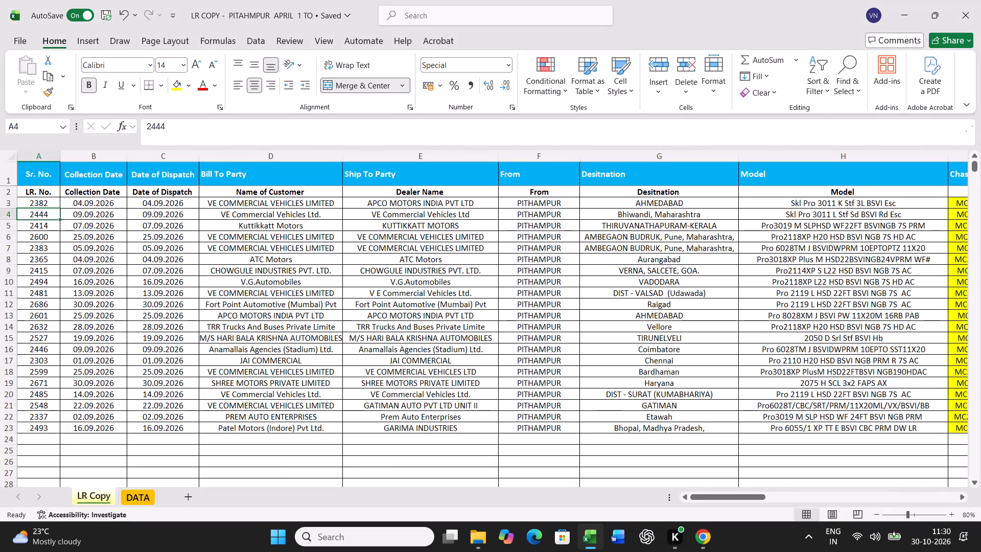
{"action": "left_click", "coordinate": [37, 227]}
{"action": "key", "text": "ctrl+c"}
{"action": "left_click", "coordinate": [104, 502]}
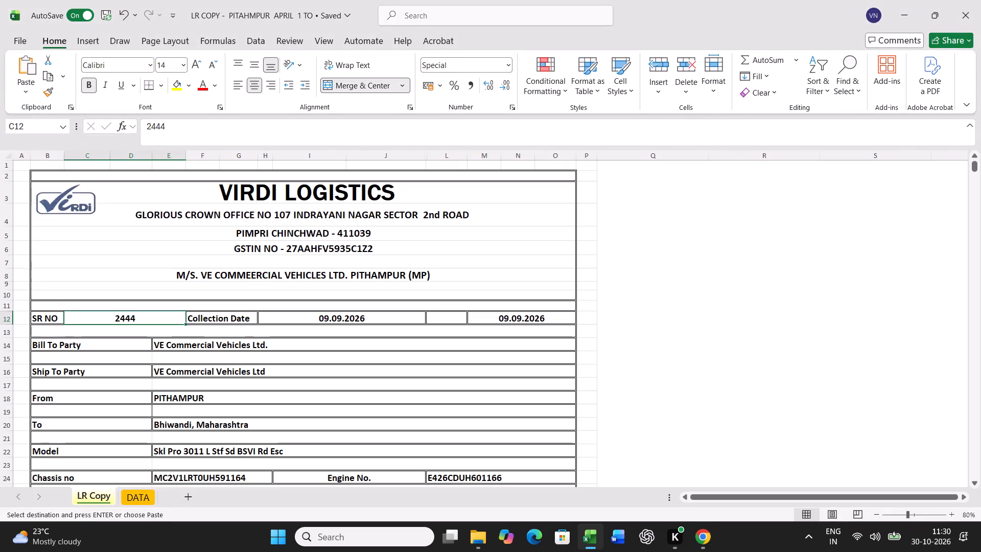
{"action": "key", "text": "ctrl+v"}
{"action": "key", "text": "ctrl+p"}
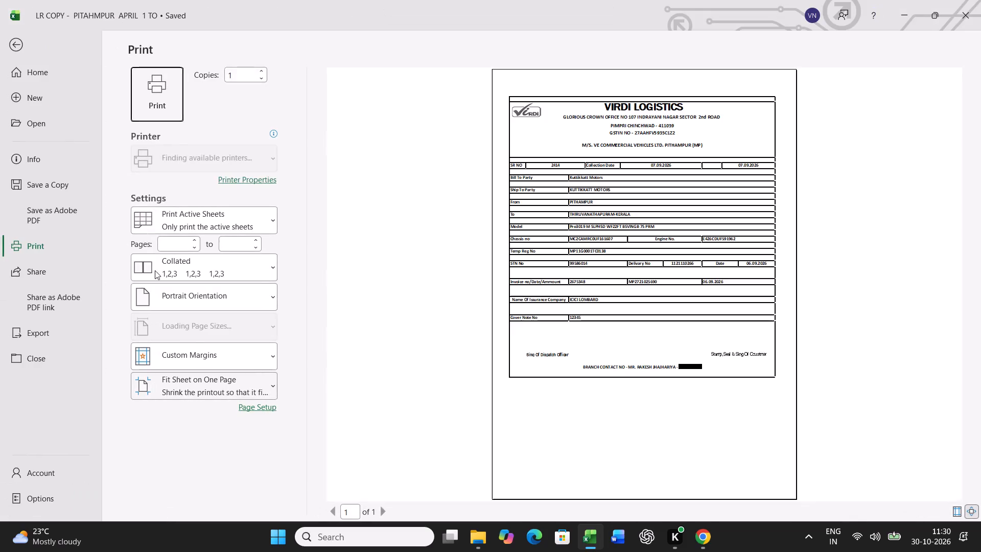
{"action": "left_click", "coordinate": [152, 100]}
Copy LR number 2600 from the DATA sheet into the SR NO cell of the LR Copy form and print the form.
{"action": "left_click", "coordinate": [138, 495]}
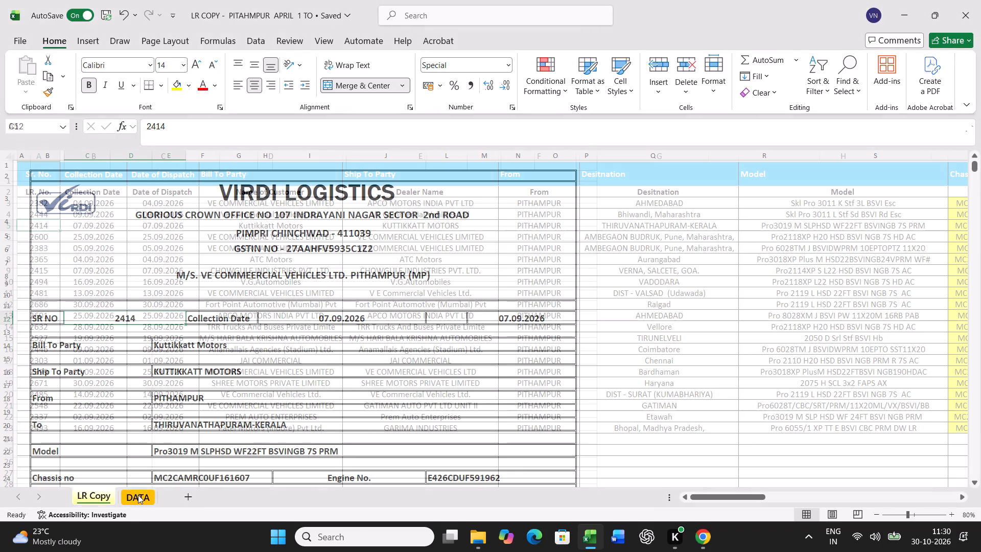
{"action": "left_click", "coordinate": [46, 240]}
{"action": "key", "text": "ctrl+c"}
{"action": "left_click", "coordinate": [98, 501]}
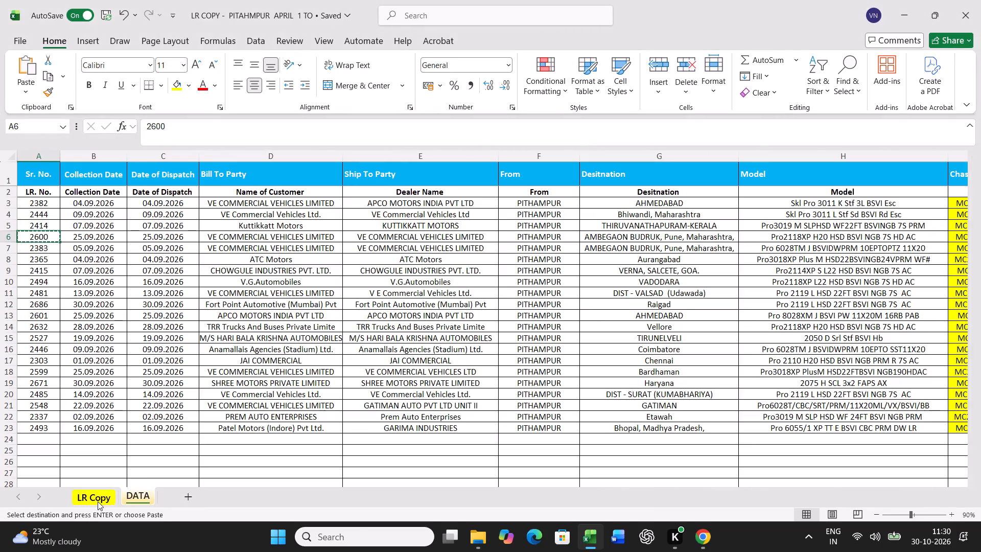
{"action": "key", "text": "ctrl+v"}
{"action": "key", "text": "ctrl+p"}
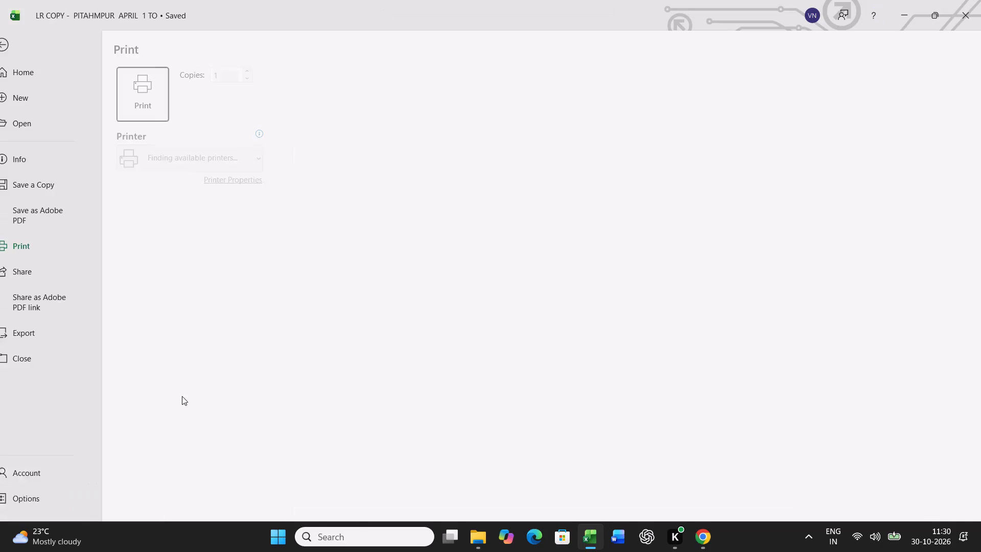
{"action": "left_click", "coordinate": [171, 87]}
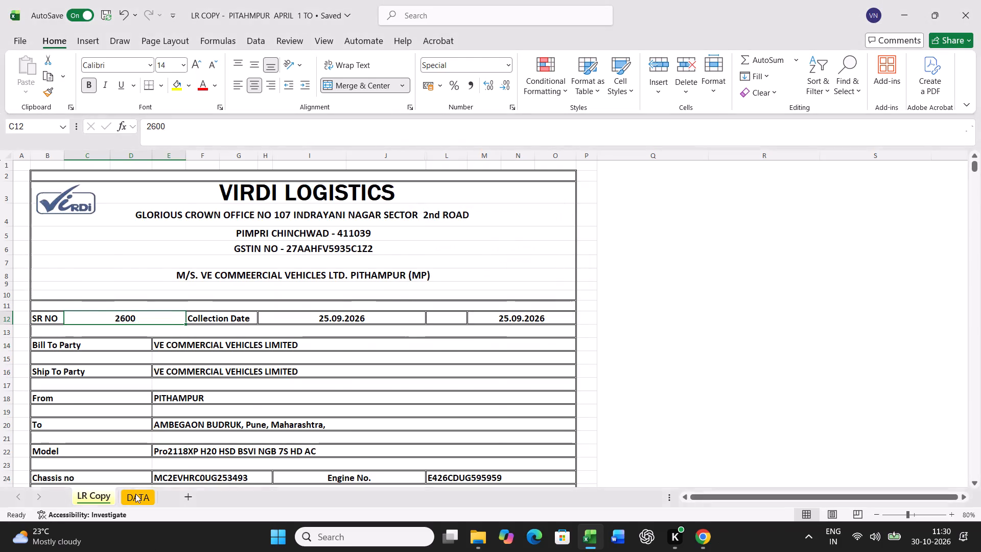
Copy LR number 2383 from the DATA sheet into the SR NO cell of the LR Copy form and print the form.
{"action": "left_click", "coordinate": [135, 494]}
{"action": "left_click", "coordinate": [41, 248]}
{"action": "key", "text": "ctrl+c"}
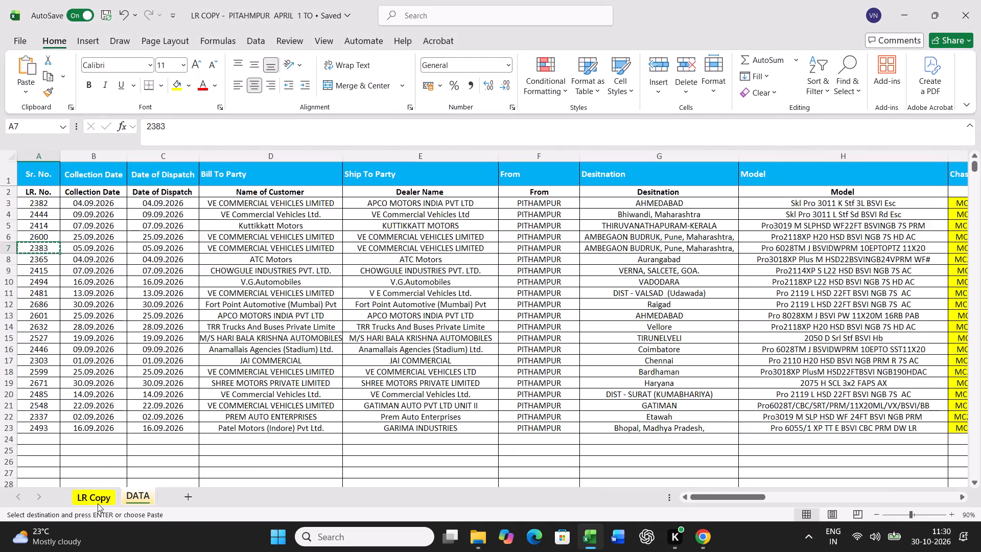
{"action": "left_click", "coordinate": [98, 503]}
{"action": "key", "text": "ctrl+v"}
{"action": "key", "text": "ctrl+p"}
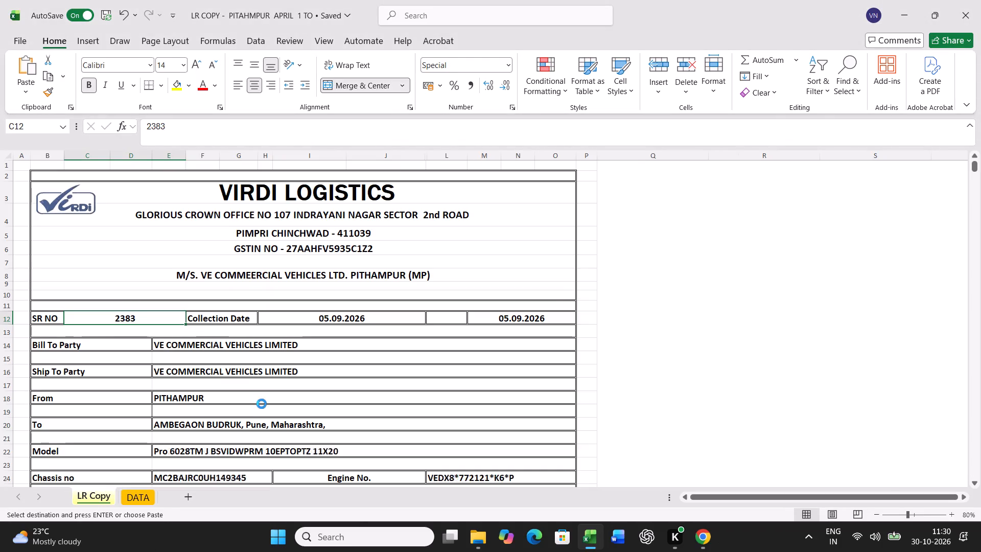
{"action": "left_click", "coordinate": [162, 103]}
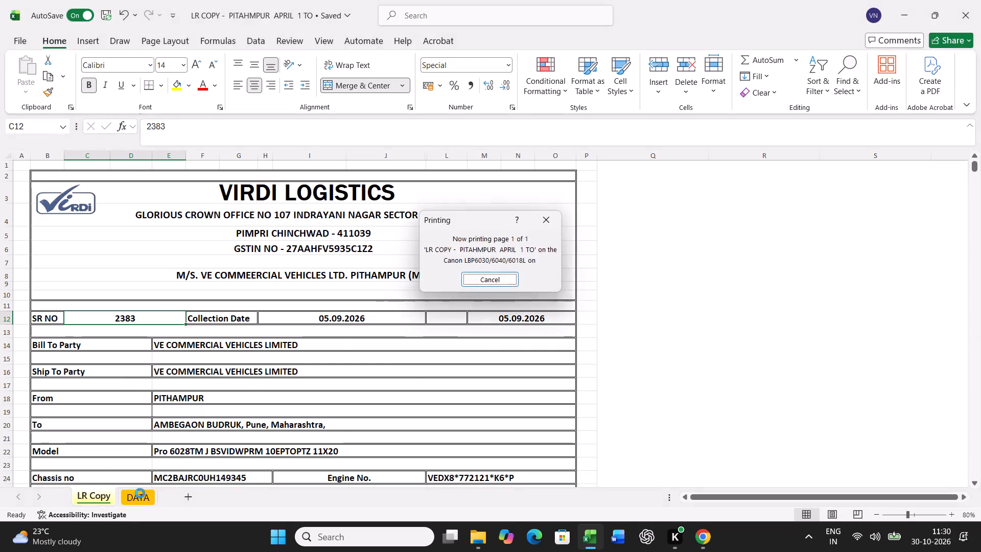
Copy LR number 2365 from the DATA sheet into the SR NO cell of the LR Copy form and print the form.
{"action": "left_click", "coordinate": [140, 493]}
{"action": "left_click", "coordinate": [48, 261]}
{"action": "key", "text": "ctrl+c"}
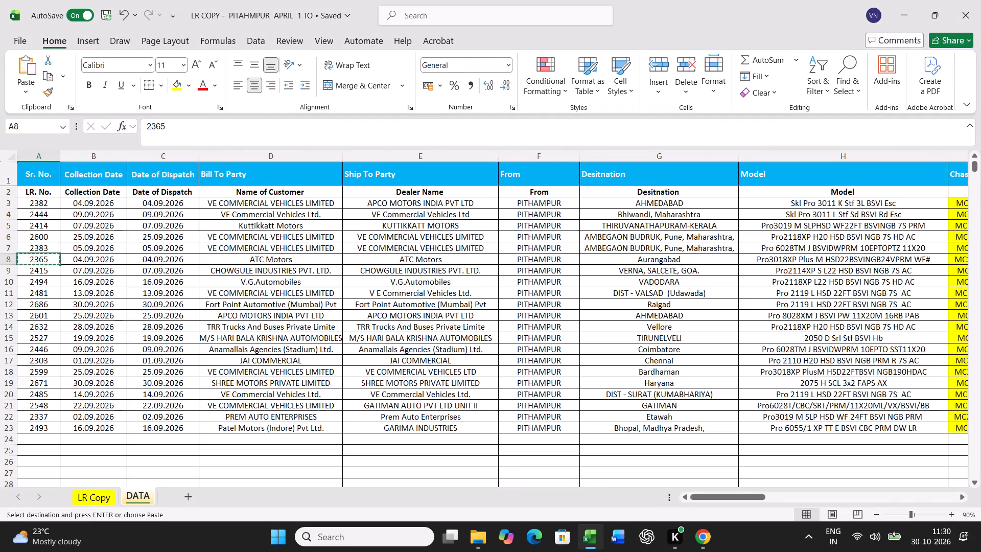
{"action": "left_click", "coordinate": [90, 494]}
{"action": "key", "text": "ctrl+v"}
{"action": "key", "text": "ctrl+p"}
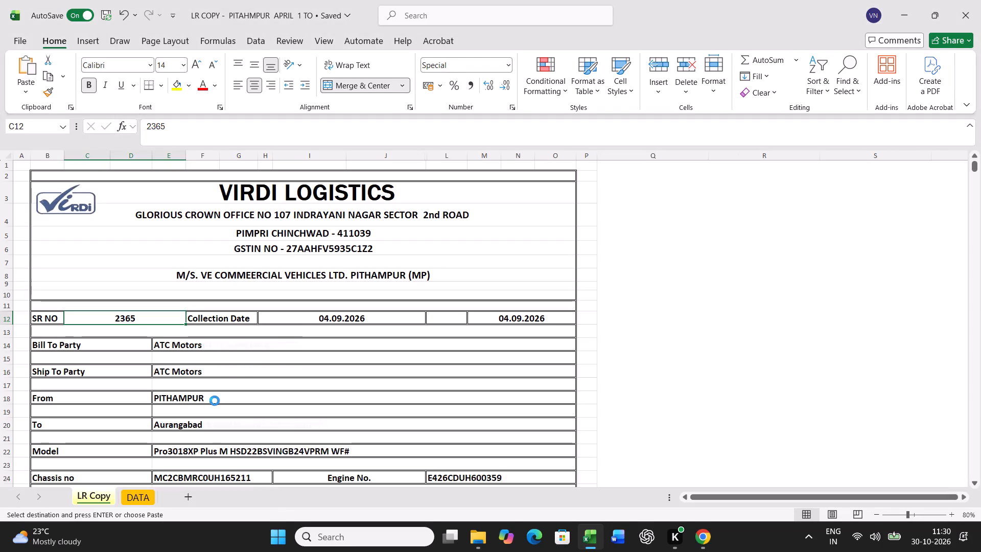
{"action": "left_click", "coordinate": [162, 88]}
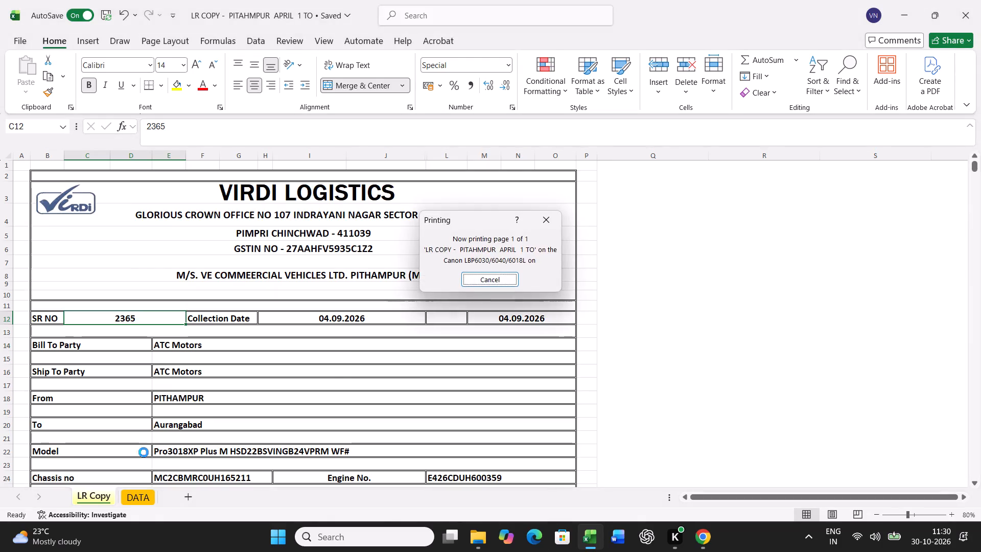
Copy LR number 2415 from the DATA sheet into the SR NO cell of the LR Copy form and print the form.
{"action": "left_click", "coordinate": [138, 494]}
{"action": "left_click", "coordinate": [38, 269]}
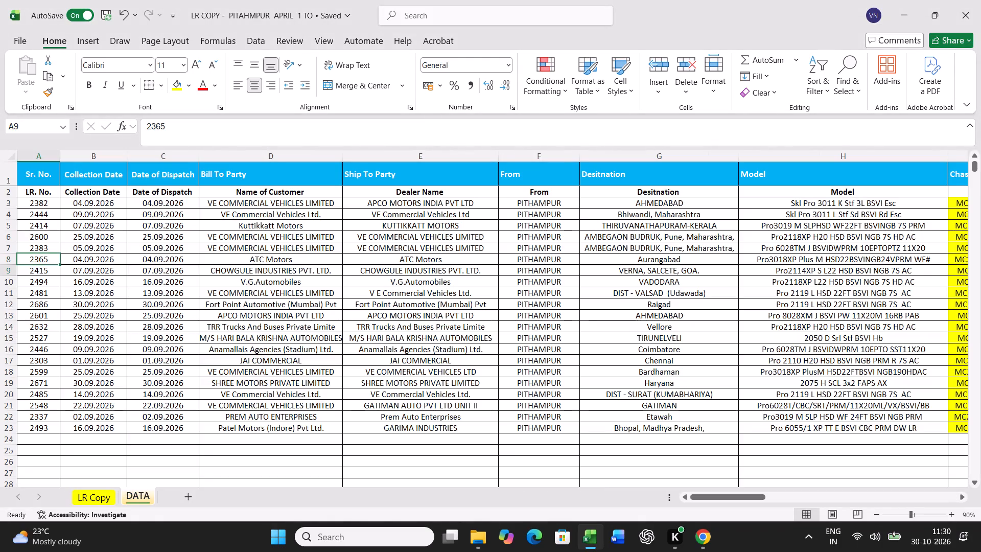
{"action": "key", "text": "ctrl+c"}
{"action": "left_click", "coordinate": [101, 498]}
{"action": "key", "text": "ctrl+v"}
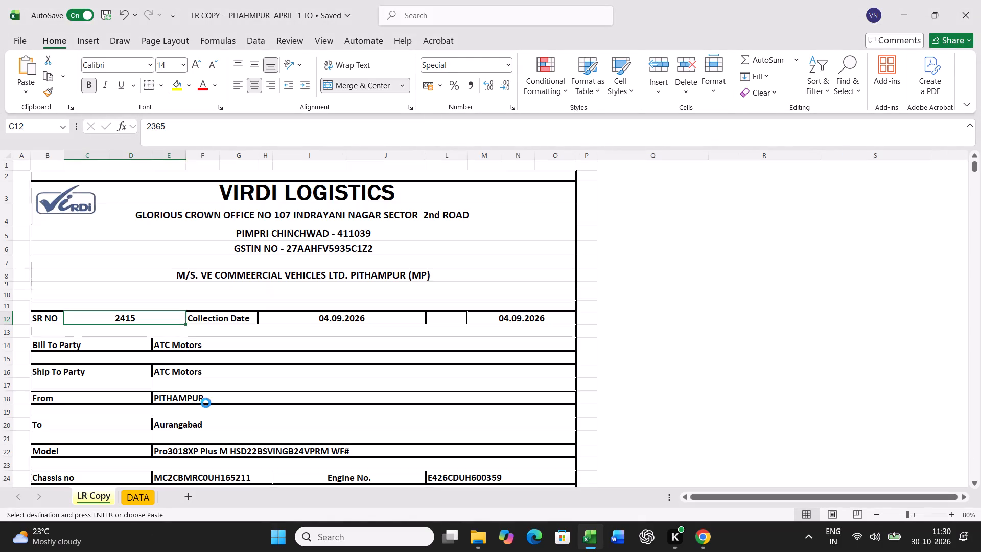
{"action": "key", "text": "ctrl+p"}
{"action": "left_click", "coordinate": [173, 90]}
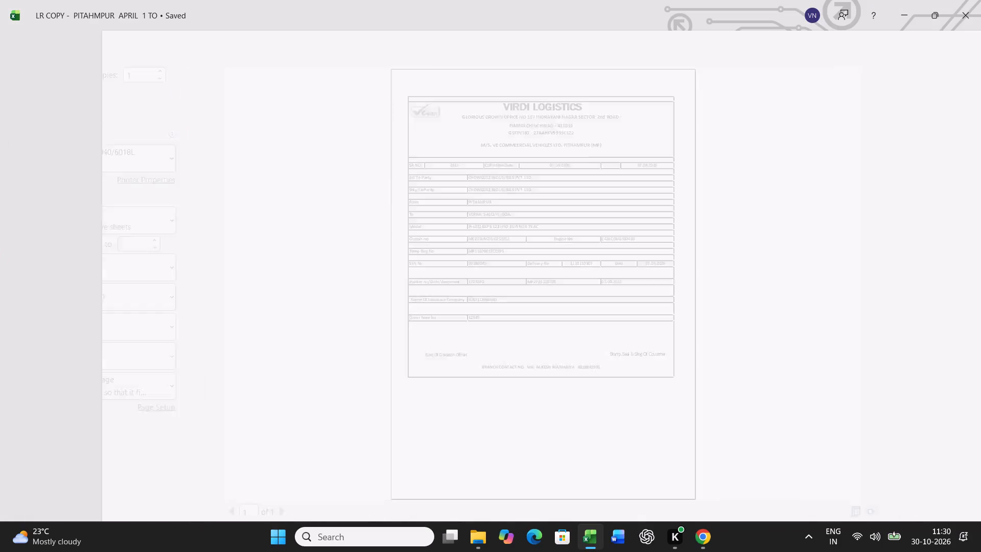
Copy LR number 2494 from the DATA sheet into the SR NO cell of the LR Copy form and print the form.
{"action": "left_click", "coordinate": [132, 496]}
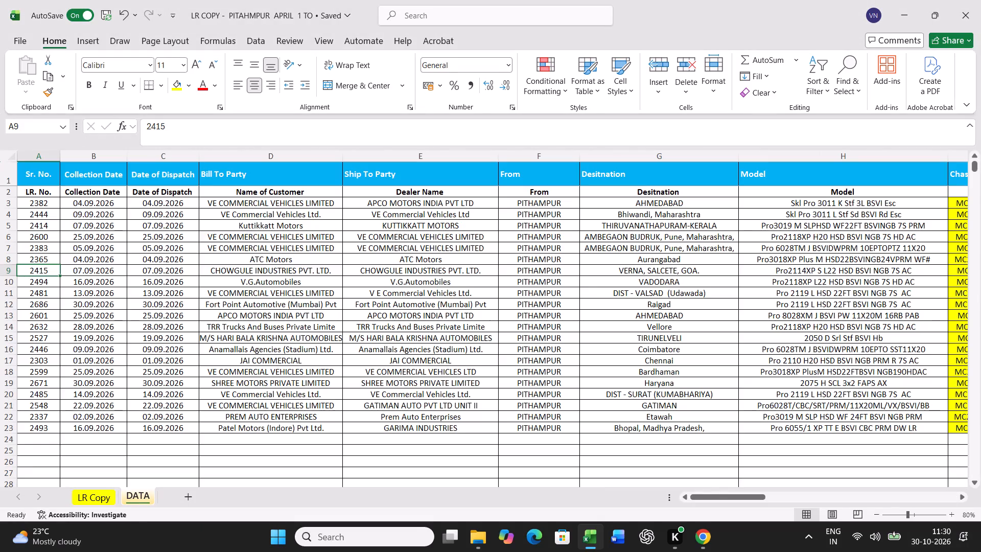
{"action": "left_click", "coordinate": [47, 282]}
{"action": "key", "text": "ctrl+c"}
{"action": "left_click", "coordinate": [92, 498]}
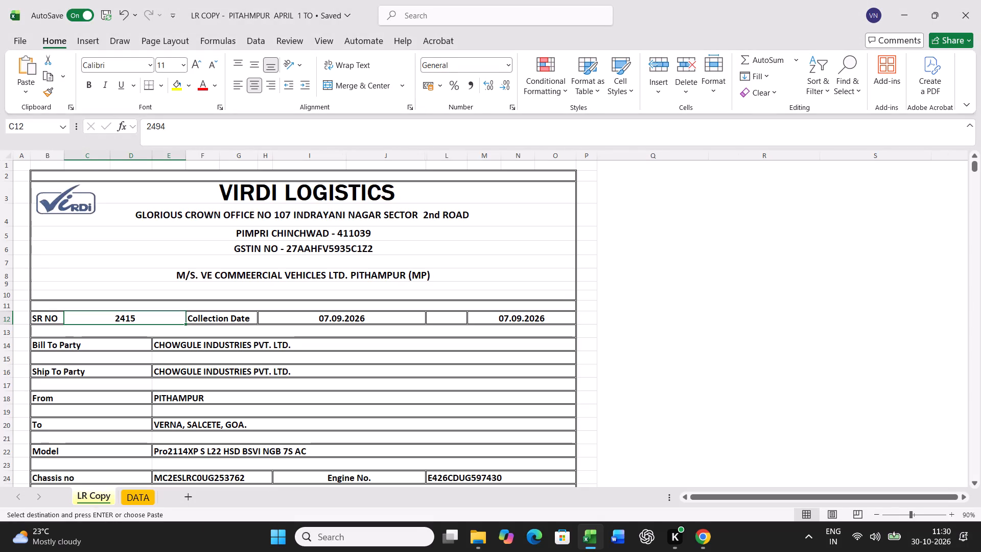
{"action": "key", "text": "ctrl+v"}
{"action": "key", "text": "ctrl+p"}
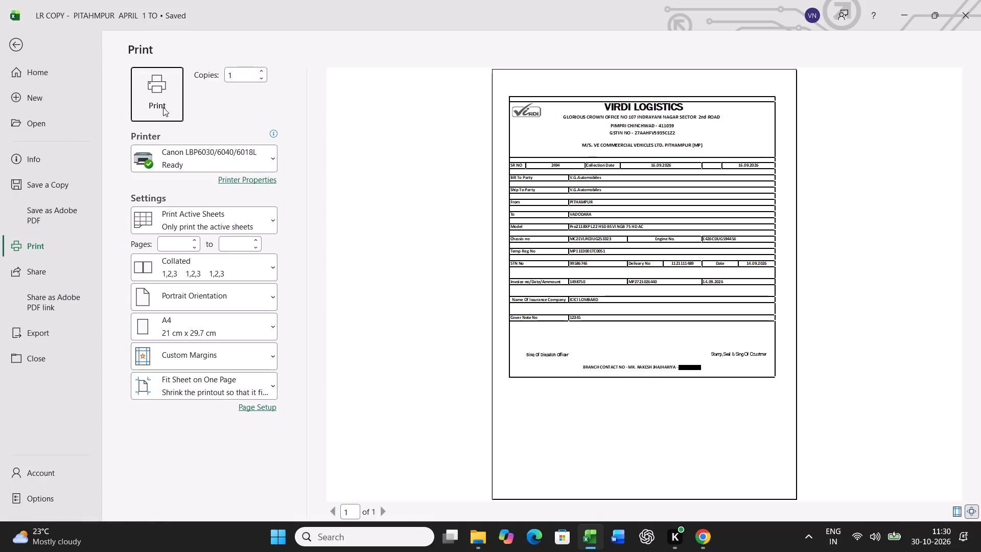
{"action": "left_click", "coordinate": [163, 107]}
Copy LR number 2481 from the DATA sheet into the SR NO cell of the LR Copy form and print the form.
{"action": "left_click", "coordinate": [141, 489]}
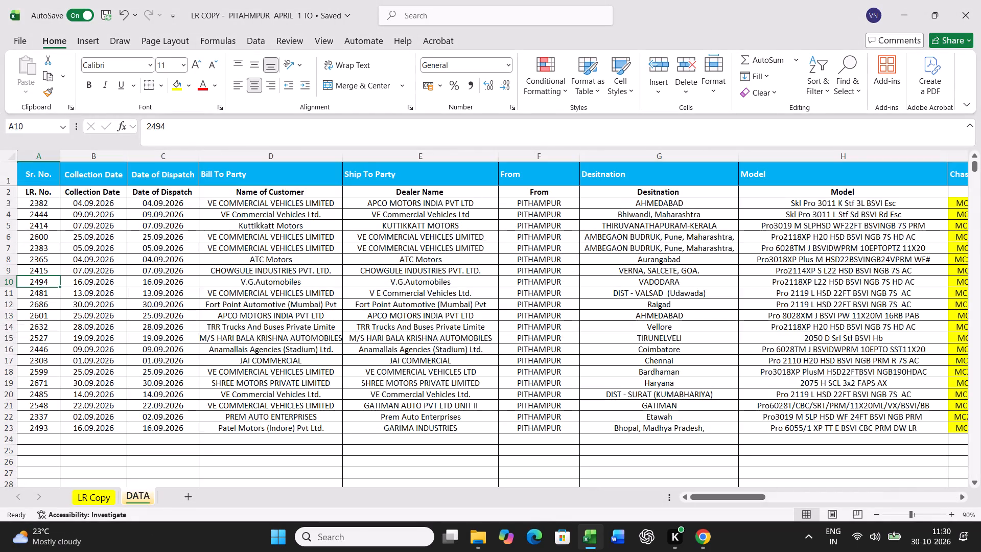
{"action": "left_click", "coordinate": [42, 284]}
{"action": "left_click", "coordinate": [40, 298]}
{"action": "left_click", "coordinate": [42, 294]}
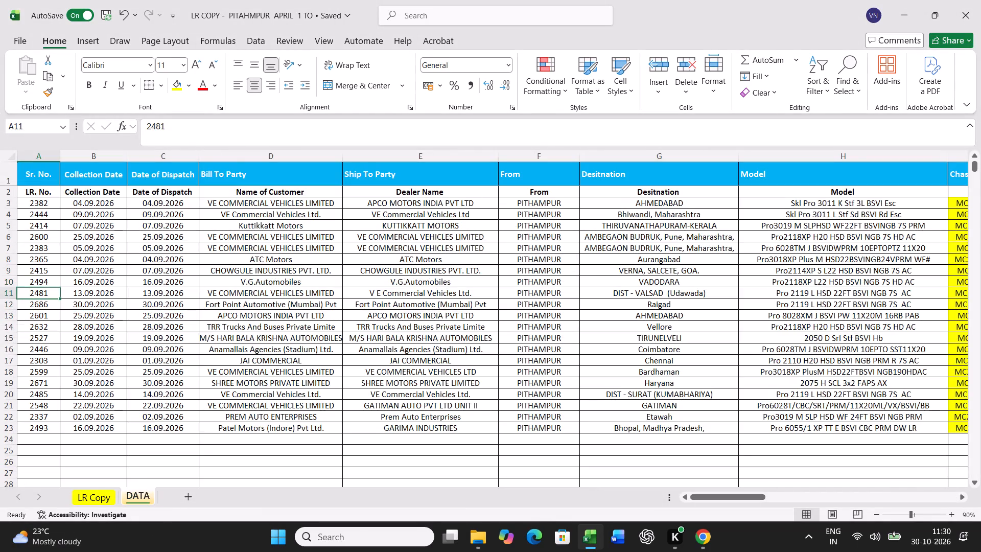
{"action": "key", "text": "ctrl+c"}
{"action": "left_click", "coordinate": [105, 499]}
{"action": "key", "text": "ctrl+v"}
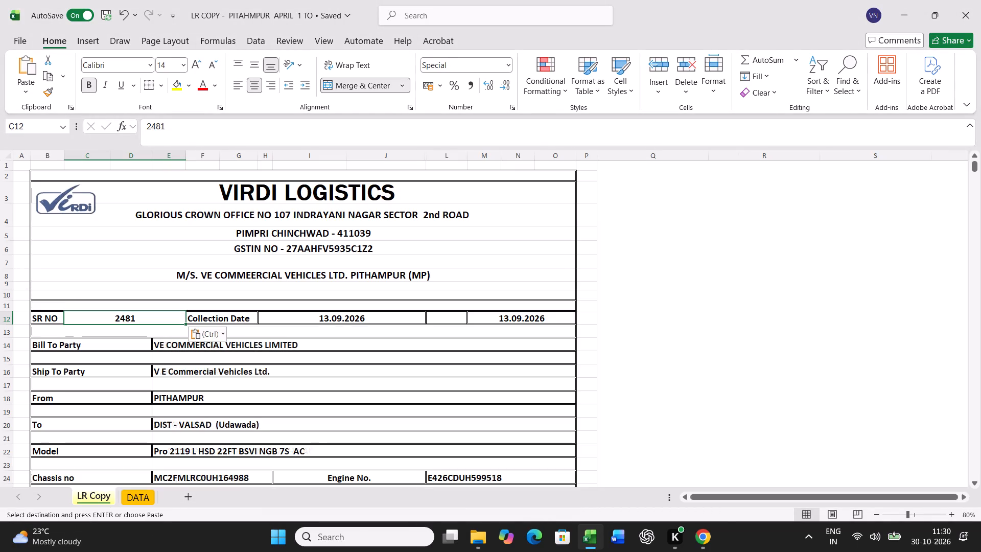
{"action": "key", "text": "ctrl+p"}
{"action": "left_click", "coordinate": [138, 91]}
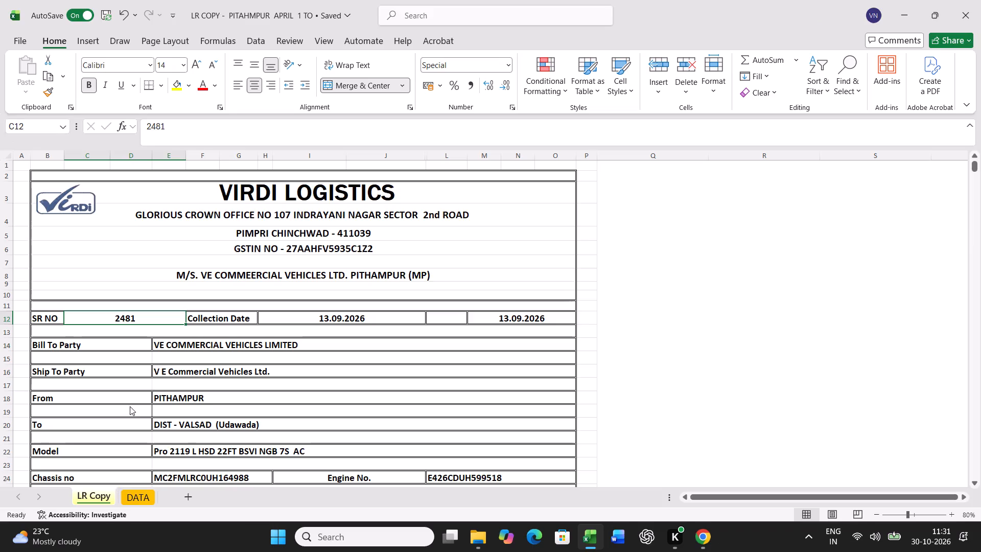
Copy LR number 2686 from the DATA sheet into the SR NO cell of the LR Copy form and print the form.
{"action": "left_click", "coordinate": [136, 498]}
{"action": "left_click", "coordinate": [45, 308]}
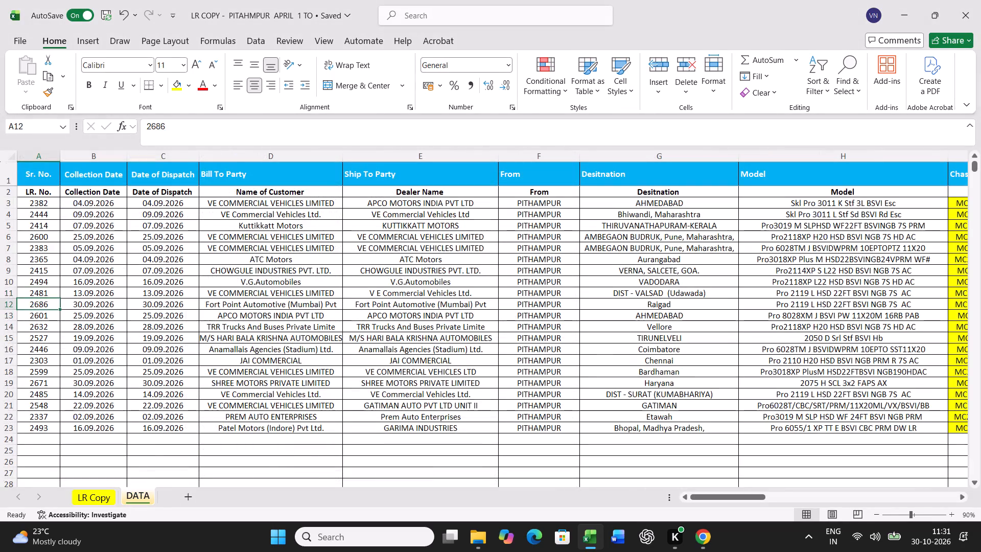
{"action": "key", "text": "ctrl+c"}
{"action": "left_click", "coordinate": [84, 502]}
{"action": "key", "text": "ctrl+v"}
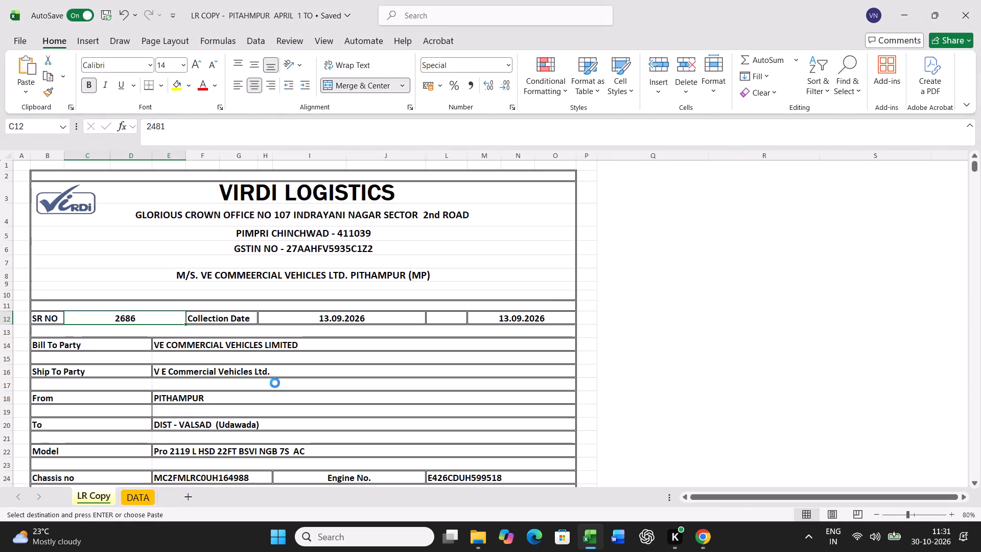
{"action": "key", "text": "ctrl+p"}
{"action": "left_click", "coordinate": [174, 83]}
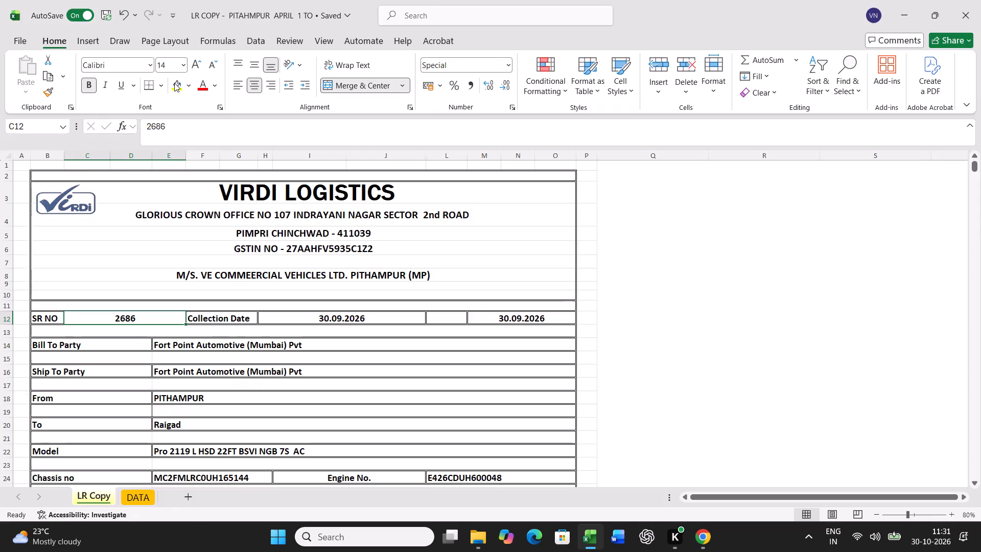
Copy LR number 2601 from the DATA sheet into the SR NO cell of the LR Copy form and print the form.
{"action": "left_click", "coordinate": [142, 493]}
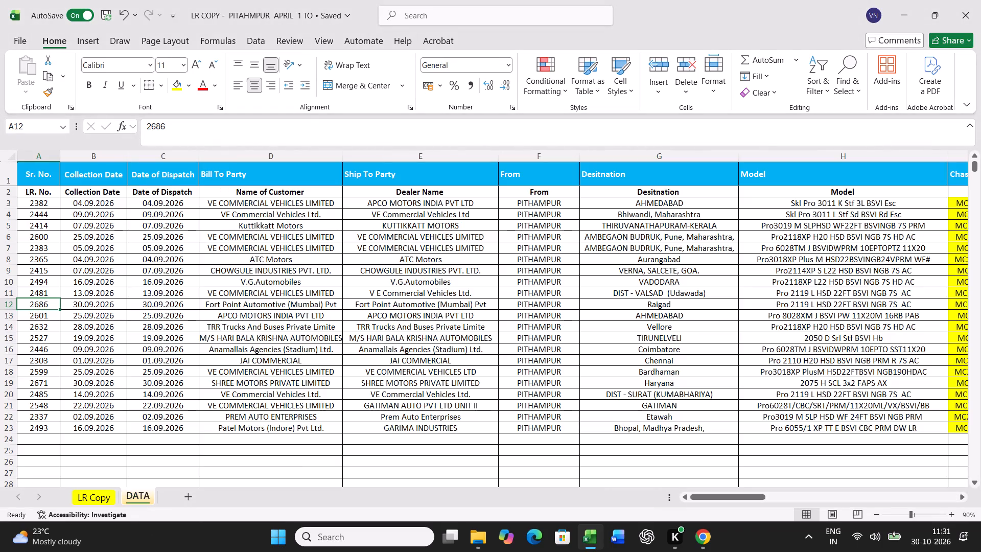
{"action": "left_click", "coordinate": [47, 317]}
{"action": "key", "text": "ctrl+c"}
{"action": "left_click", "coordinate": [98, 499]}
{"action": "key", "text": "ctrl+v"}
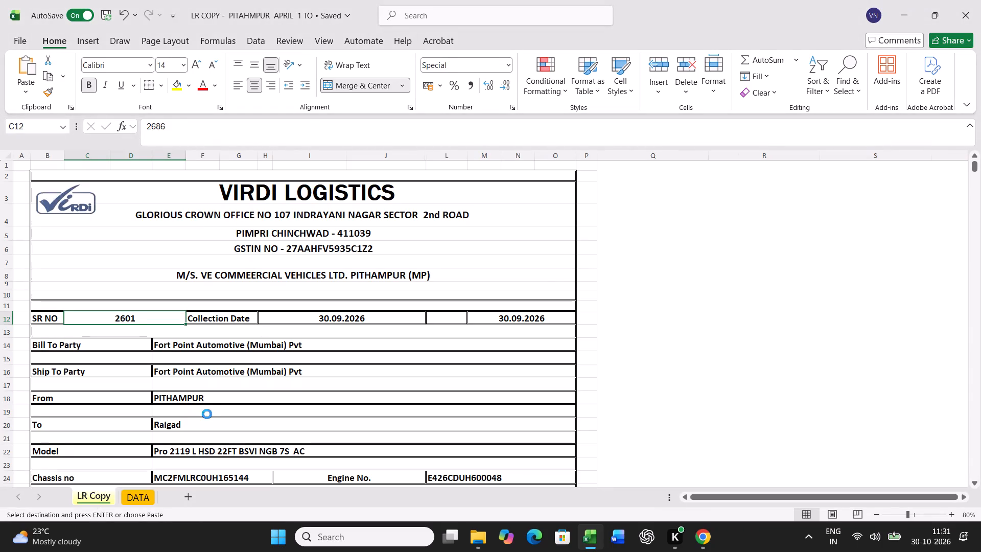
{"action": "key", "text": "ctrl+p"}
{"action": "left_click", "coordinate": [172, 106]}
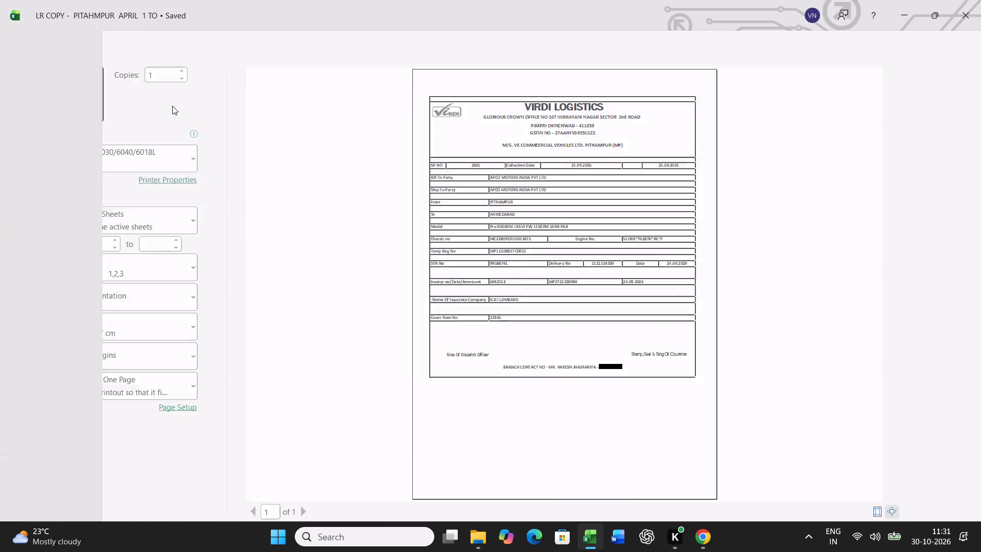
Copy LR number 2632 from the DATA sheet into the SR NO cell of the LR Copy form and print the form.
{"action": "left_click", "coordinate": [147, 492]}
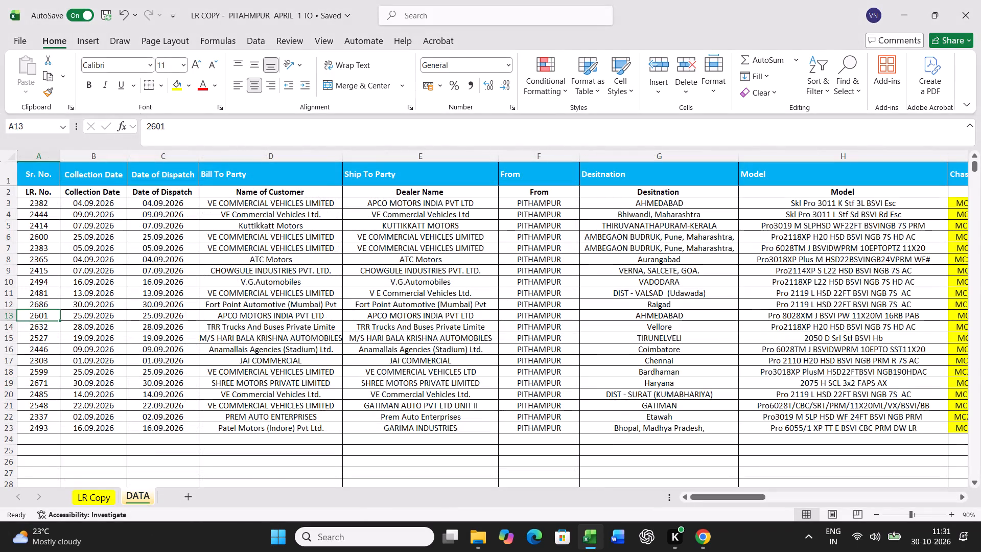
{"action": "left_click", "coordinate": [33, 333]}
{"action": "left_click", "coordinate": [37, 328]}
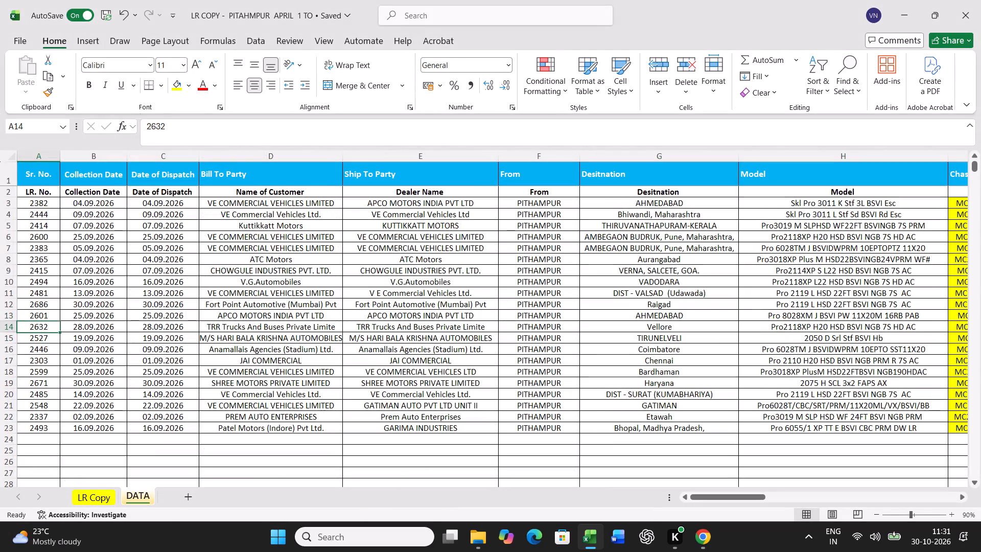
{"action": "key", "text": "ctrl+c"}
{"action": "left_click", "coordinate": [103, 494]}
{"action": "key", "text": "ctrl+v"}
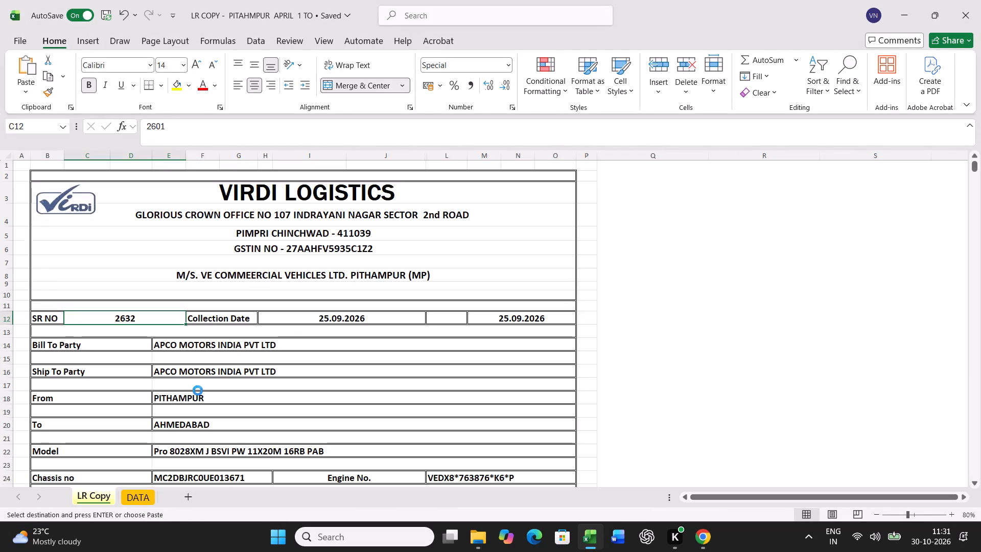
{"action": "key", "text": "ctrl+p"}
{"action": "left_click", "coordinate": [147, 91]}
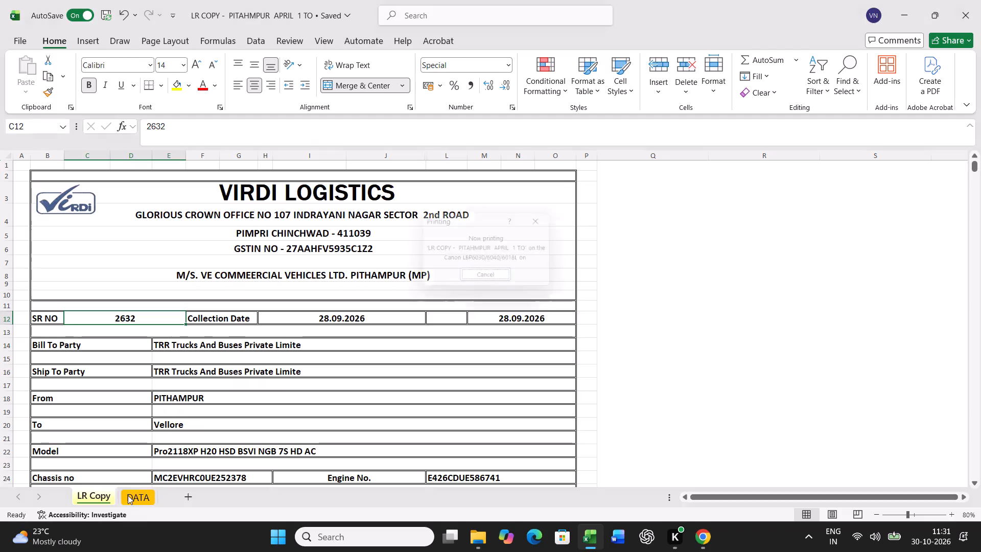
Copy LR number 2527 from the DATA sheet into the SR NO cell of the LR Copy form and print the form.
{"action": "left_click", "coordinate": [132, 498]}
{"action": "left_click", "coordinate": [48, 336]}
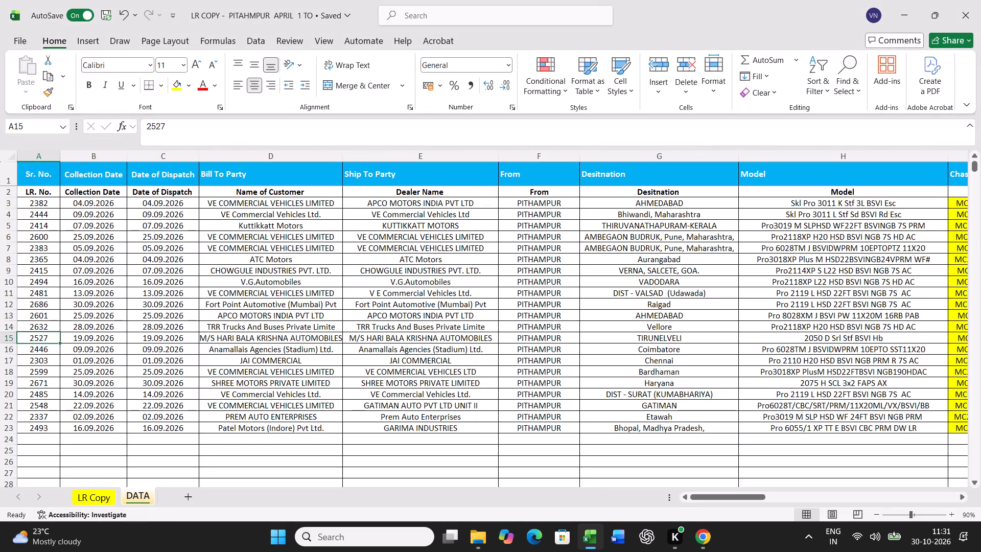
{"action": "key", "text": "ctrl+c"}
{"action": "left_click", "coordinate": [98, 498]}
{"action": "key", "text": "ctrl+v"}
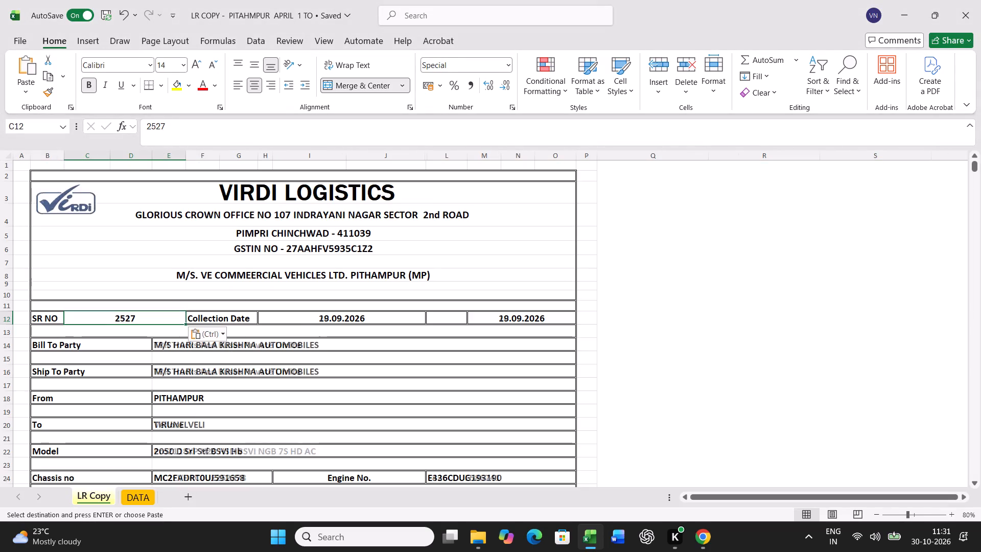
{"action": "key", "text": "ctrl+p"}
{"action": "left_click", "coordinate": [157, 90]}
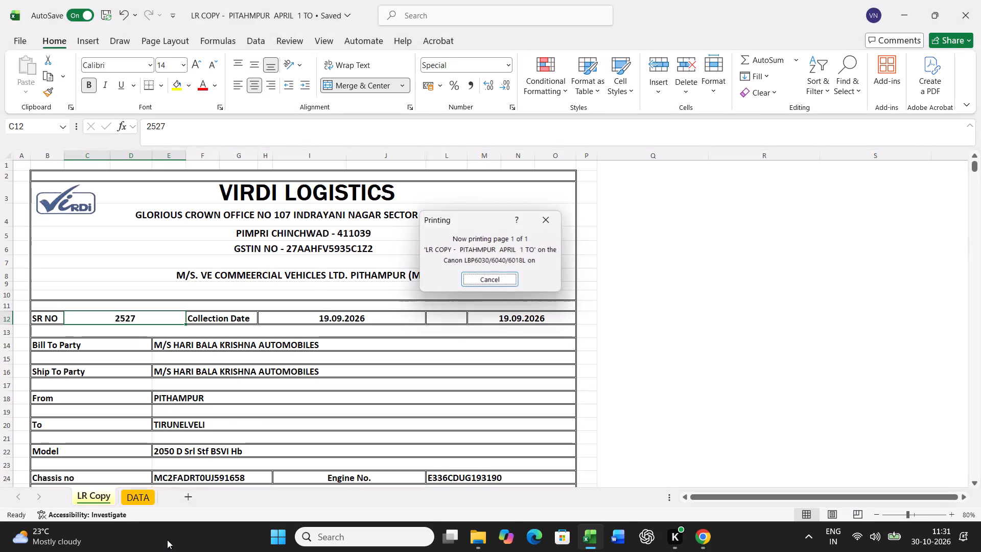
Copy LR number 2446 from the DATA sheet into the SR NO cell of the LR Copy form and print the form.
{"action": "left_click", "coordinate": [144, 502]}
{"action": "left_click", "coordinate": [34, 351]}
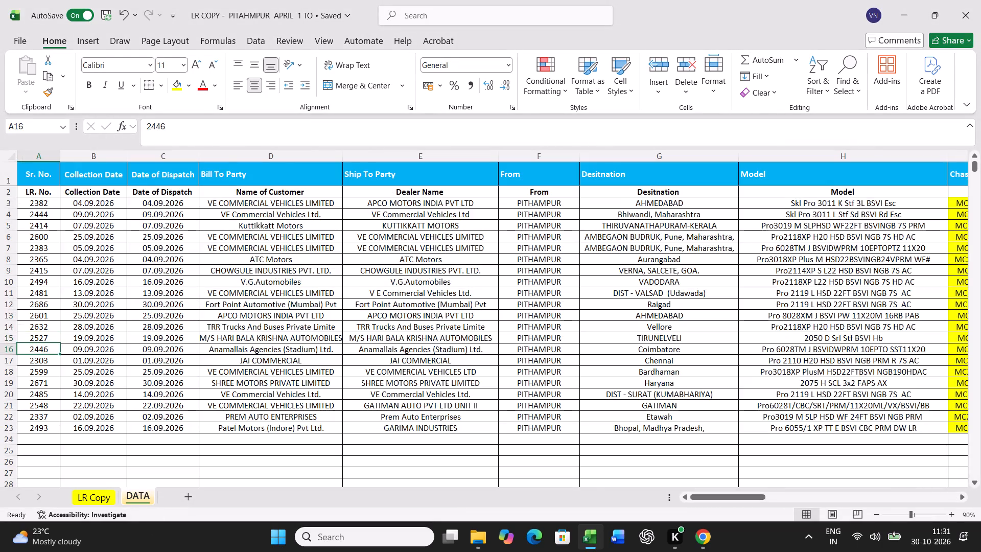
{"action": "key", "text": "ctrl+c"}
{"action": "left_click", "coordinate": [98, 496]}
{"action": "key", "text": "ctrl+v"}
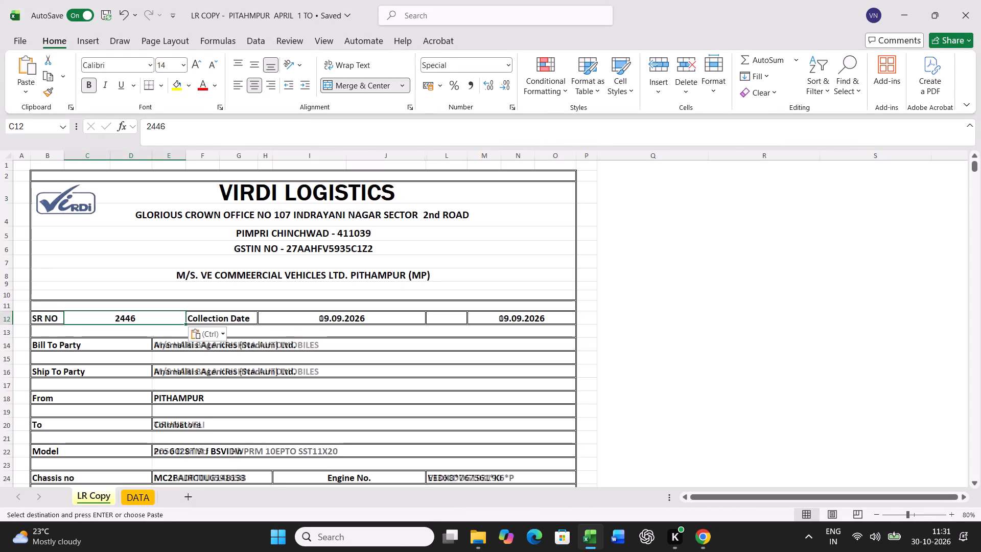
{"action": "key", "text": "ctrl+p"}
{"action": "left_click", "coordinate": [156, 91]}
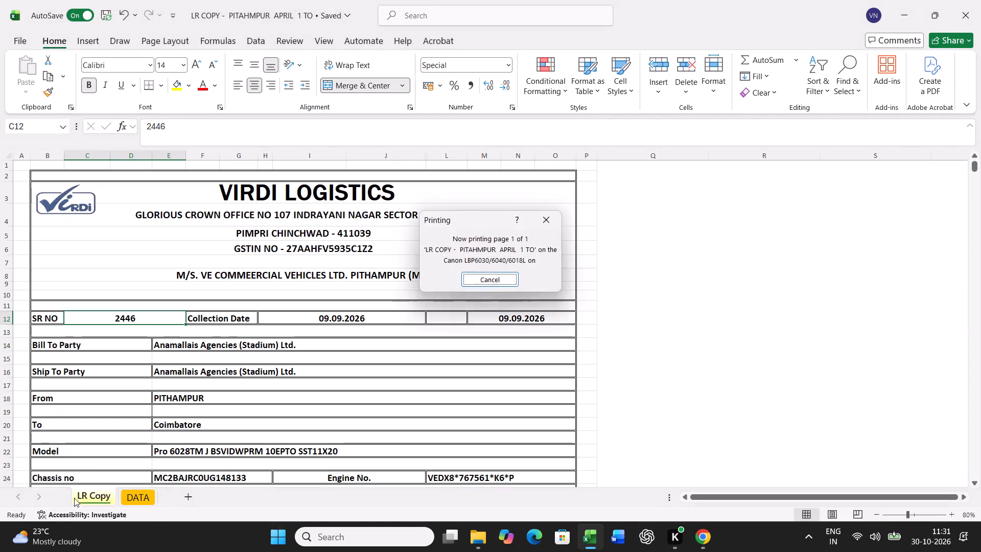
Copy LR number 2303 from the DATA sheet into the SR NO cell of the LR Copy form and print the form.
{"action": "left_click", "coordinate": [153, 500]}
{"action": "left_click", "coordinate": [42, 365]}
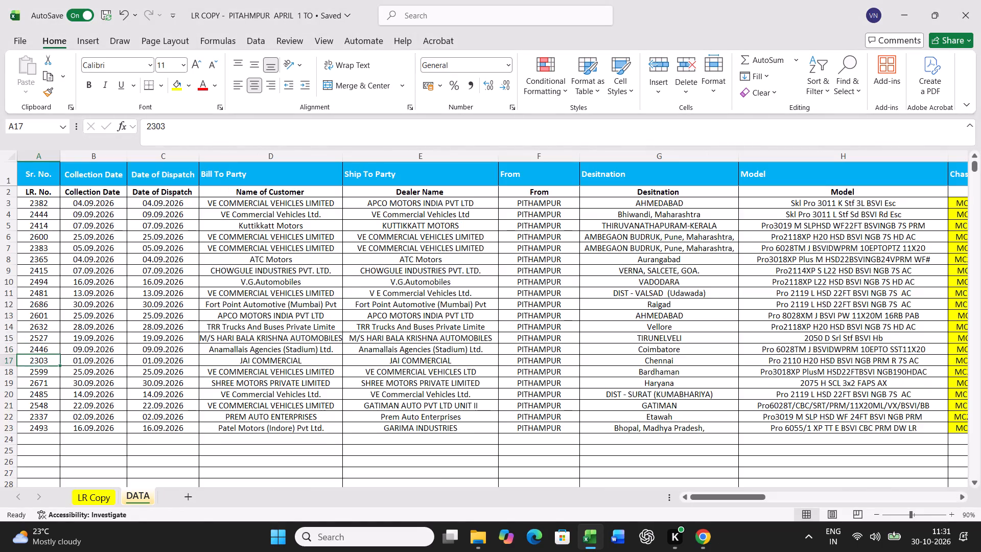
{"action": "key", "text": "ctrl+c"}
{"action": "left_click", "coordinate": [92, 497]}
{"action": "key", "text": "ctrl+v"}
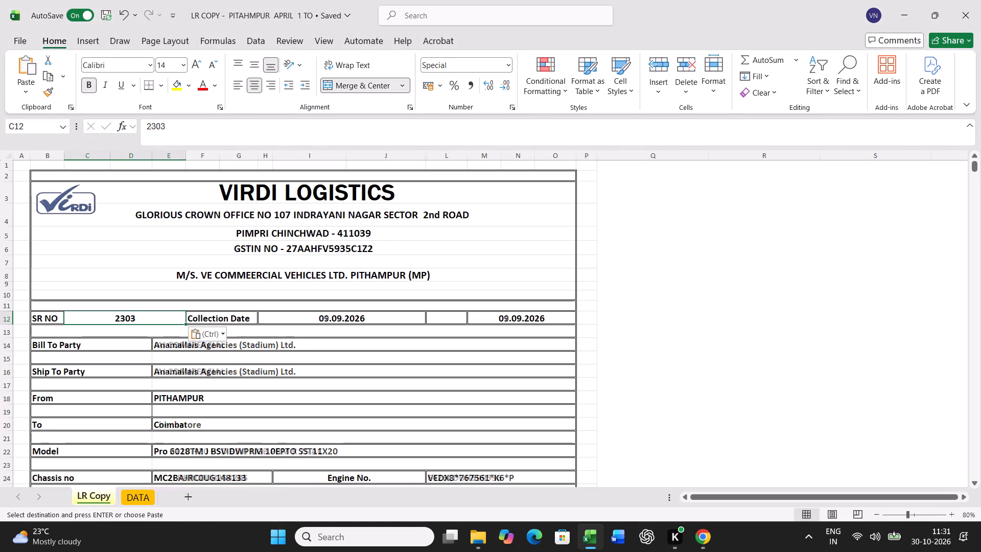
{"action": "key", "text": "ctrl+p"}
{"action": "left_click", "coordinate": [154, 89]}
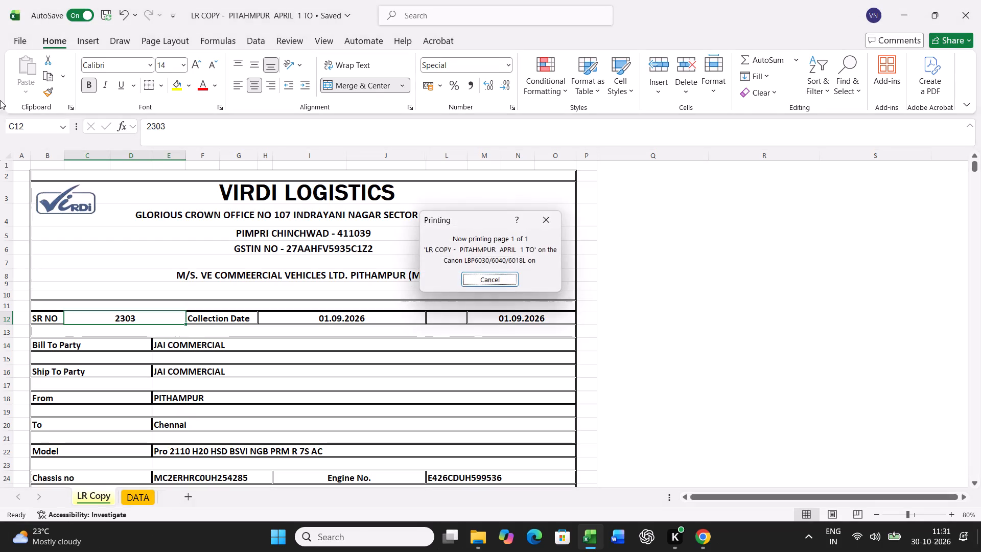
Copy LR number 2599 from the DATA sheet into the SR NO cell of the LR Copy form and print the form.
{"action": "left_click", "coordinate": [138, 493]}
{"action": "left_click", "coordinate": [50, 369]}
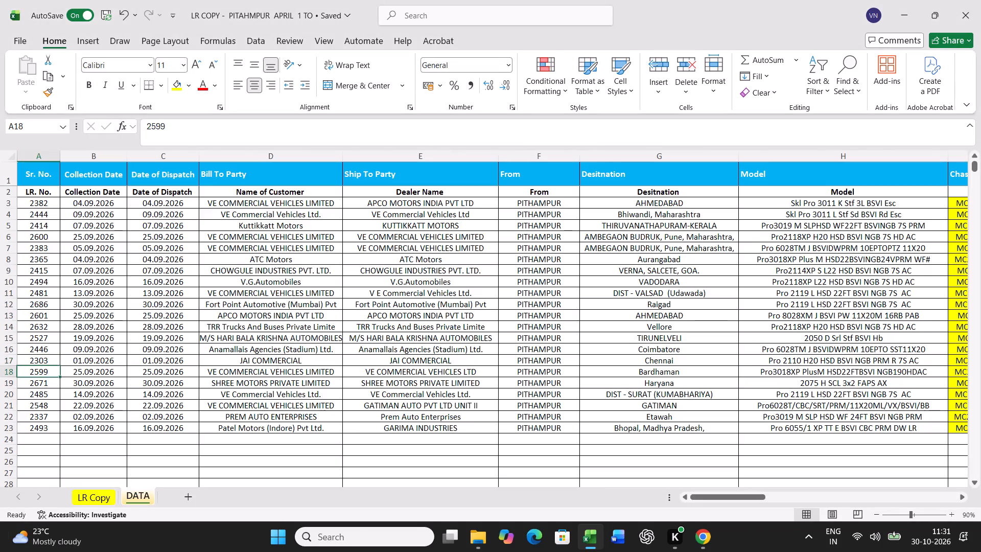
{"action": "key", "text": "ctrl+c"}
{"action": "left_click", "coordinate": [99, 497]}
{"action": "key", "text": "ctrl+v"}
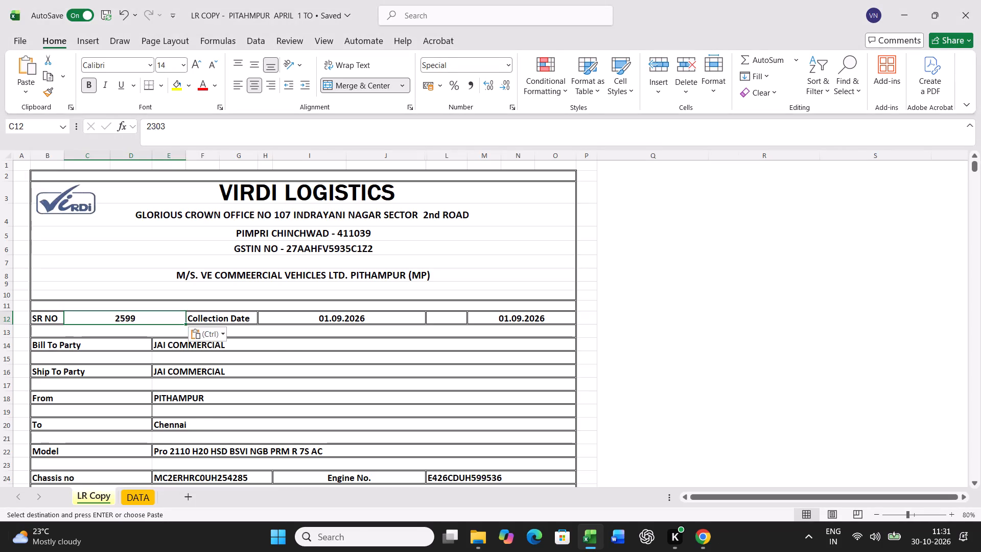
{"action": "key", "text": "ctrl+p"}
{"action": "left_click", "coordinate": [137, 87]}
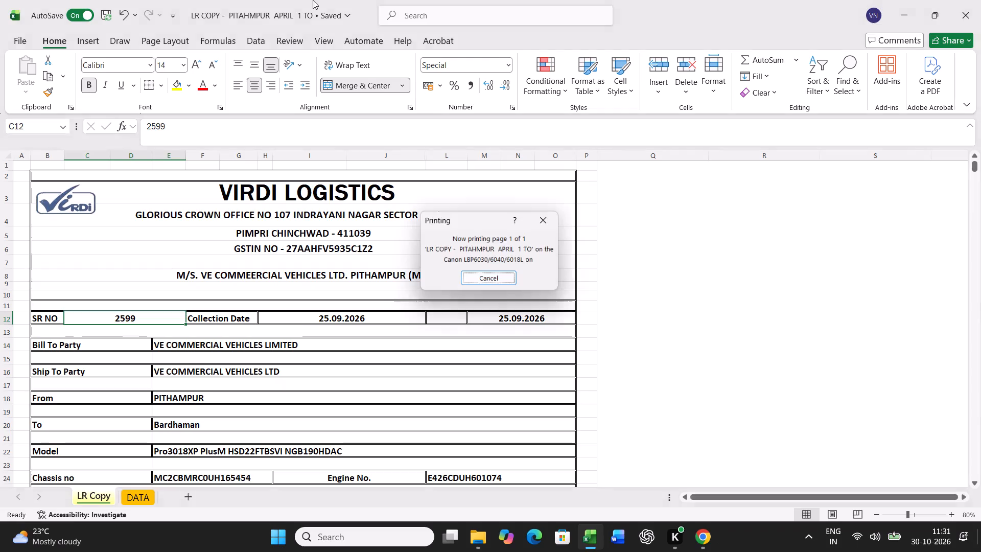
Copy LR number 2671 from the DATA sheet into the SR NO cell of the LR Copy form and print the form.
{"action": "left_click", "coordinate": [151, 498]}
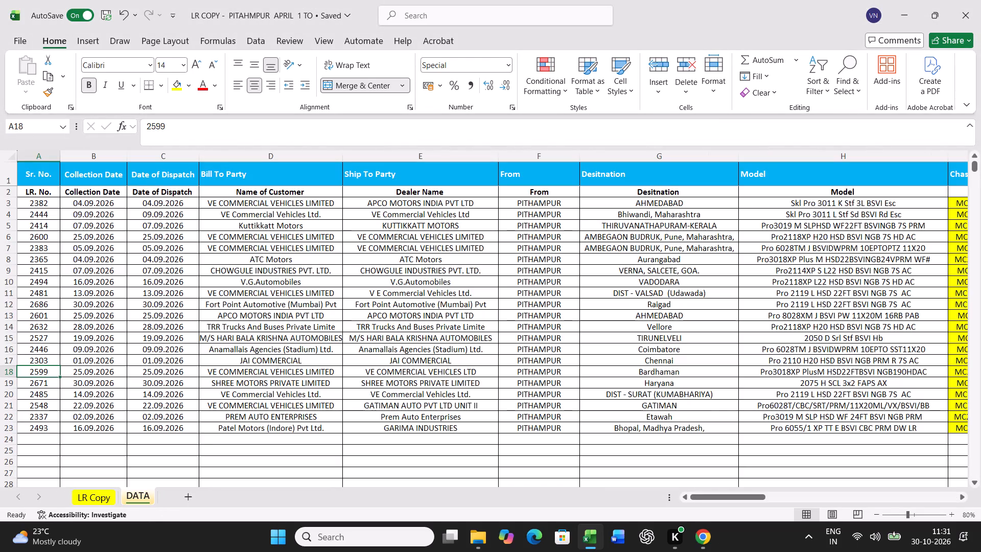
{"action": "left_click", "coordinate": [44, 382]}
{"action": "key", "text": "ctrl+c"}
{"action": "left_click", "coordinate": [91, 497]}
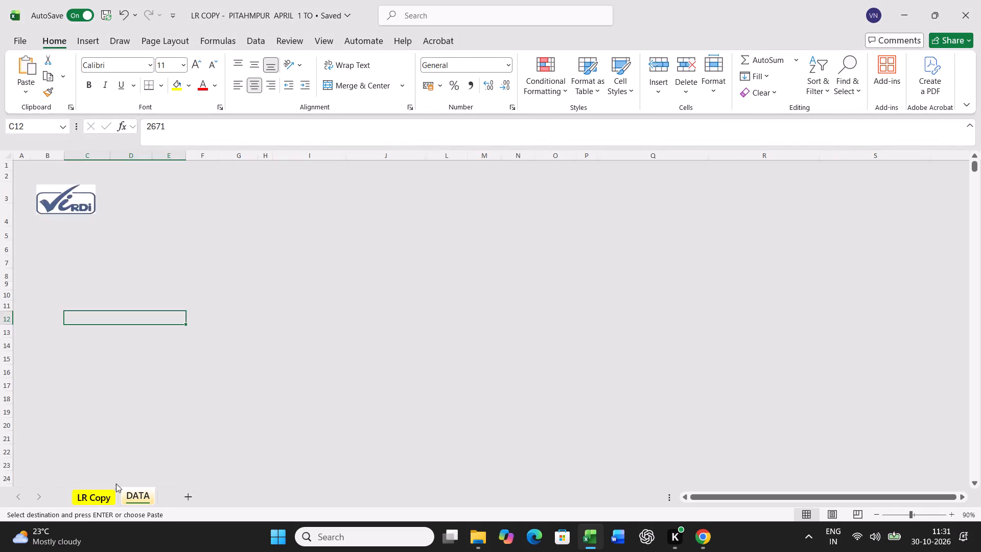
{"action": "key", "text": "ctrl+v"}
{"action": "key", "text": "ctrl+p"}
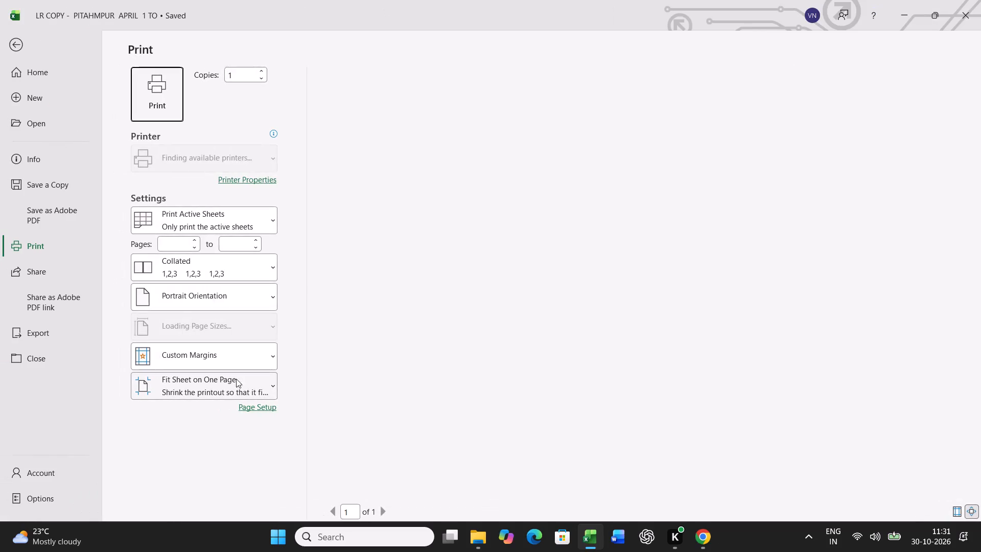
{"action": "left_click", "coordinate": [151, 90]}
Copy LR number 2485 from the DATA sheet into the SR NO cell of the LR Copy form and print the form.
{"action": "left_click", "coordinate": [141, 500]}
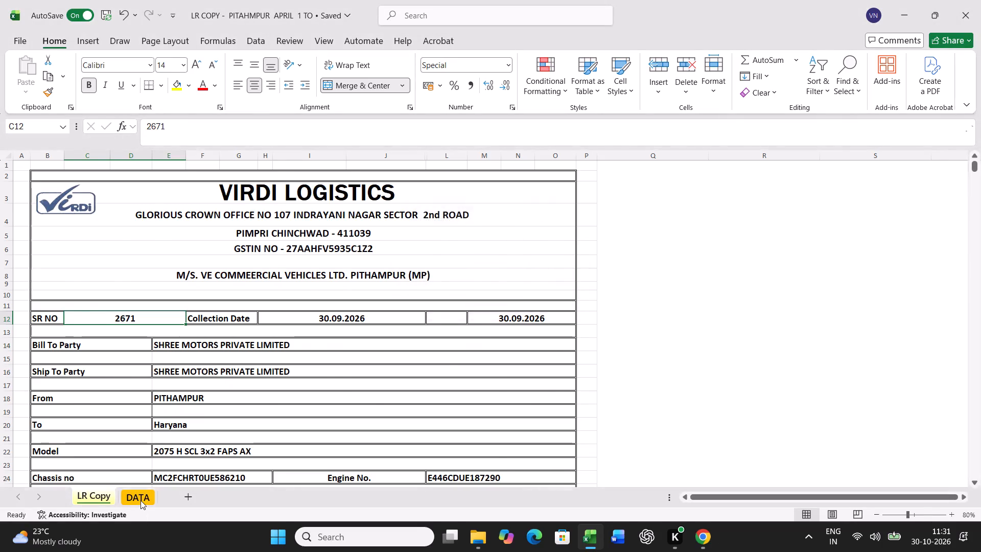
{"action": "left_click", "coordinate": [44, 397]}
{"action": "key", "text": "ctrl+c"}
{"action": "left_click", "coordinate": [96, 499]}
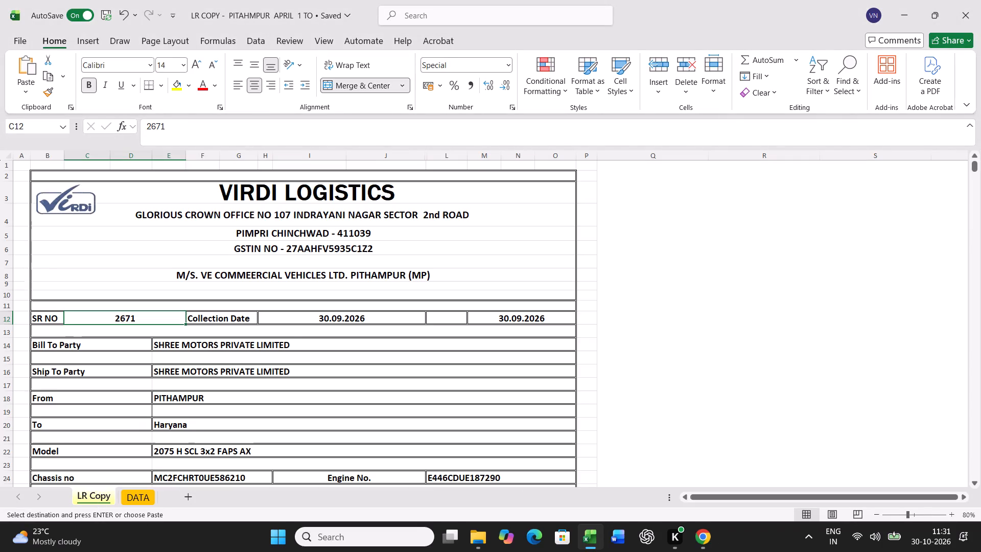
{"action": "key", "text": "ctrl+v"}
{"action": "key", "text": "ctrl+p"}
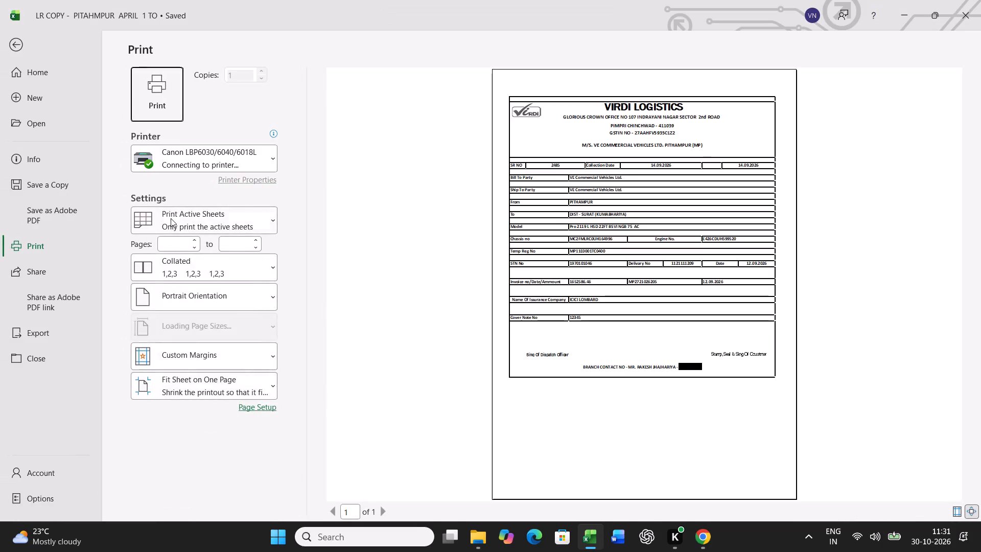
{"action": "left_click", "coordinate": [157, 100]}
Copy LR number 2548 from the DATA sheet into the SR NO cell of the LR Copy form and print the form.
{"action": "left_click", "coordinate": [150, 497]}
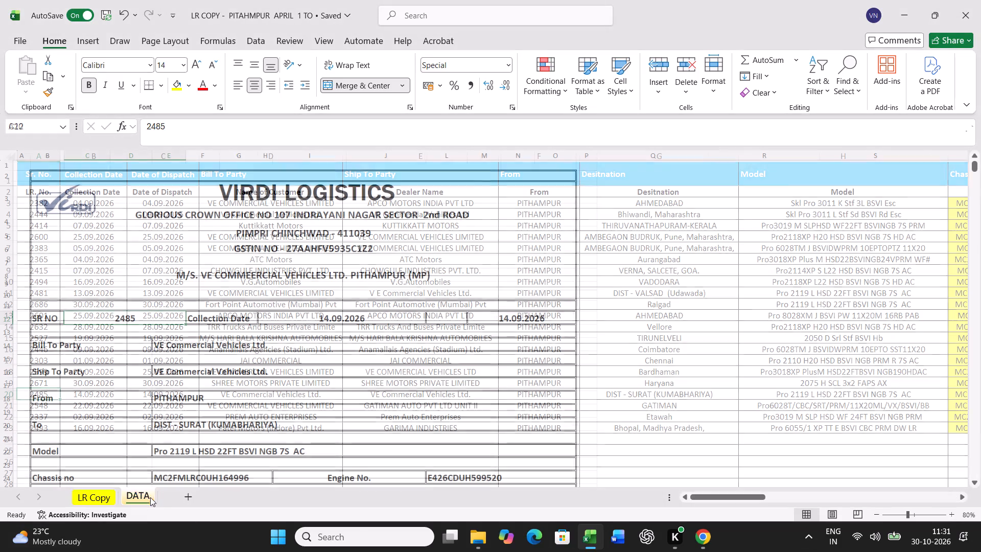
{"action": "left_click", "coordinate": [43, 406]}
{"action": "key", "text": "ctrl+c"}
{"action": "left_click", "coordinate": [91, 497]}
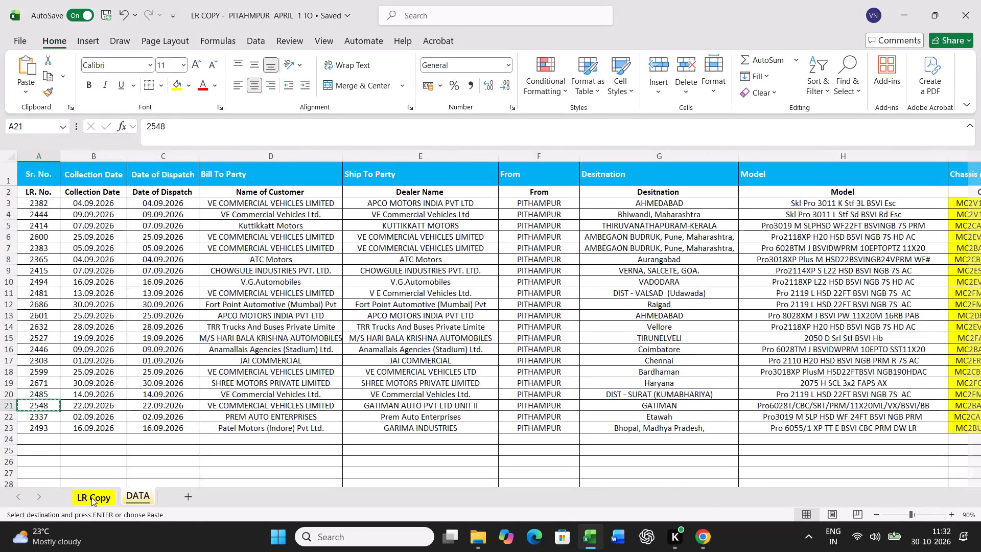
{"action": "key", "text": "ctrl+v"}
{"action": "key", "text": "ctrl+p"}
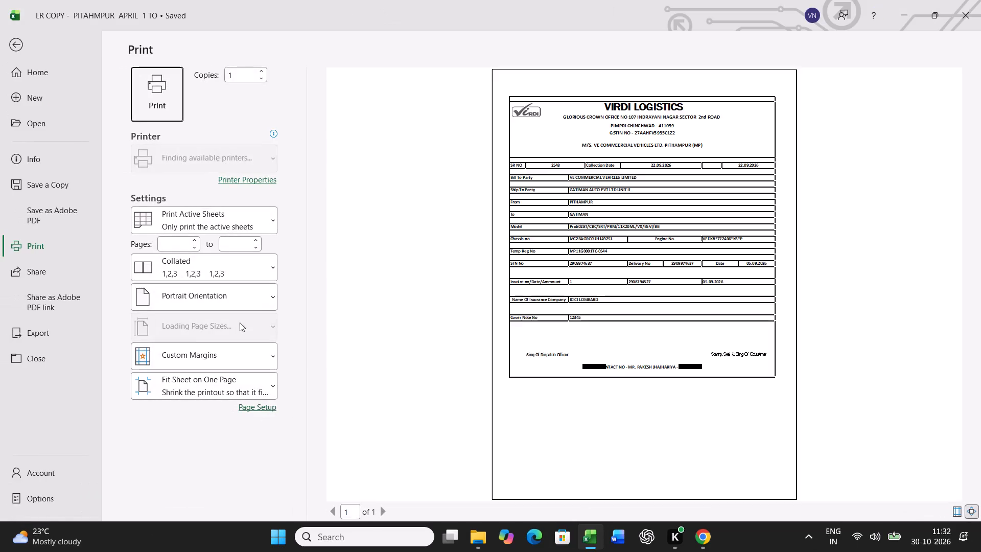
{"action": "left_click", "coordinate": [152, 98]}
Copy LR number 2337 from the DATA sheet into the SR NO cell of the LR Copy form and print the form.
{"action": "left_click", "coordinate": [136, 496]}
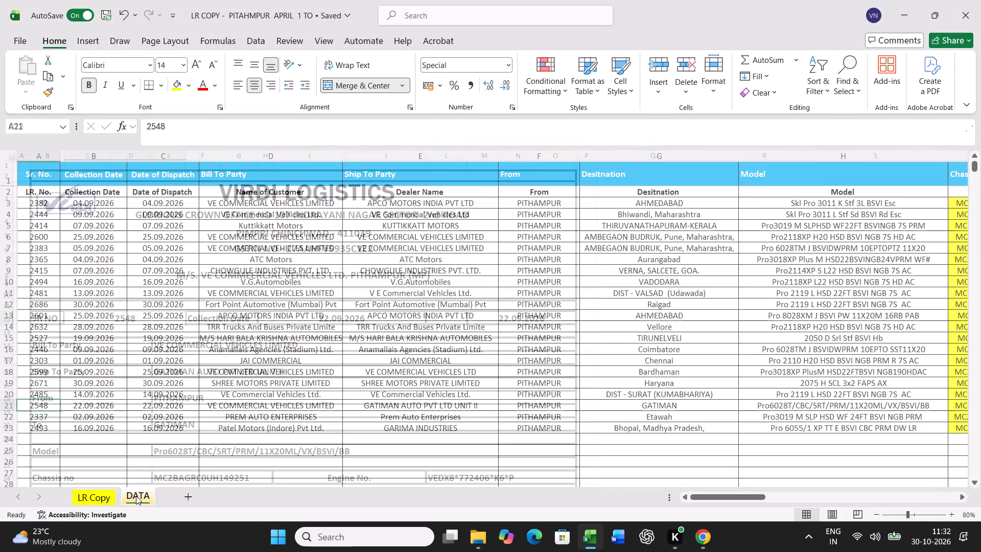
{"action": "left_click", "coordinate": [51, 416]}
{"action": "key", "text": "ctrl+c"}
{"action": "left_click", "coordinate": [88, 499]}
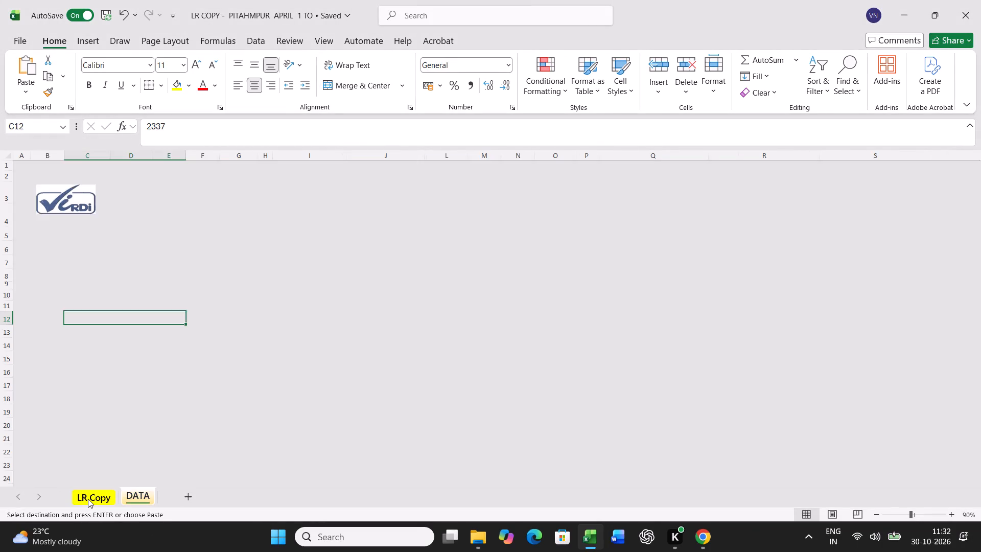
{"action": "key", "text": "ctrl+v"}
{"action": "key", "text": "ctrl+p"}
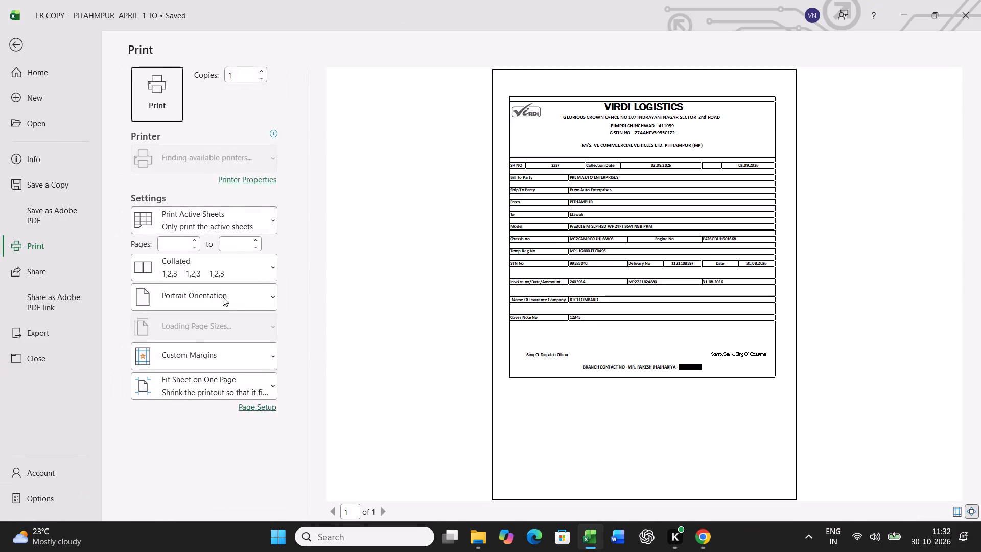
{"action": "left_click", "coordinate": [175, 91]}
Copy LR number 2493 from the DATA sheet into the SR NO cell of the LR Copy form and print the form.
{"action": "left_click", "coordinate": [140, 498]}
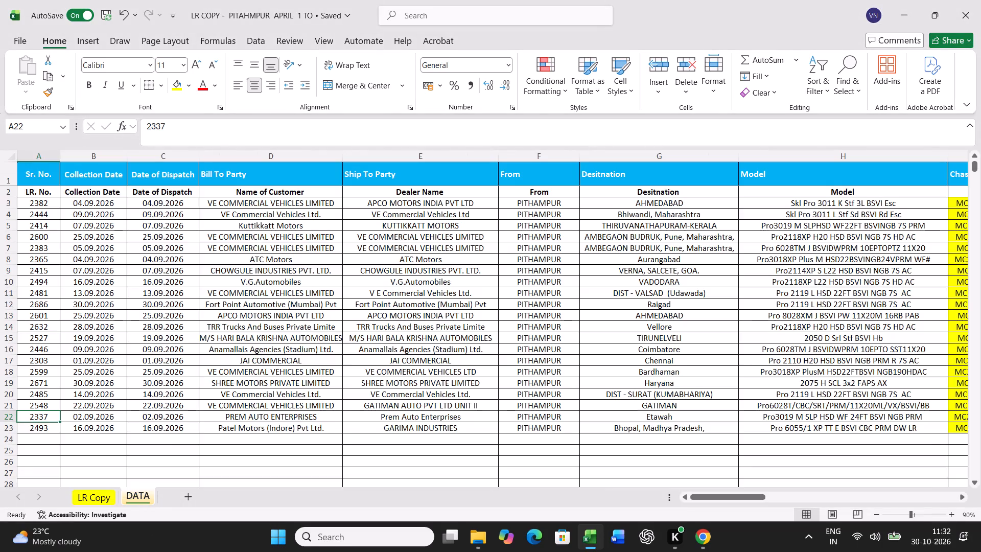
{"action": "left_click", "coordinate": [48, 427]}
{"action": "key", "text": "ctrl+c"}
{"action": "left_click", "coordinate": [99, 495]}
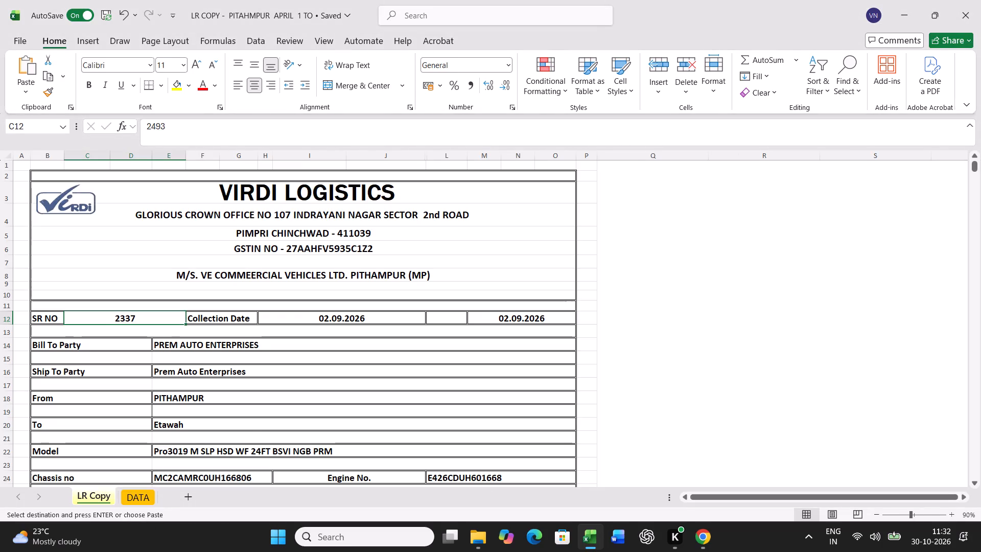
{"action": "key", "text": "ctrl+v"}
{"action": "key", "text": "ctrl+p"}
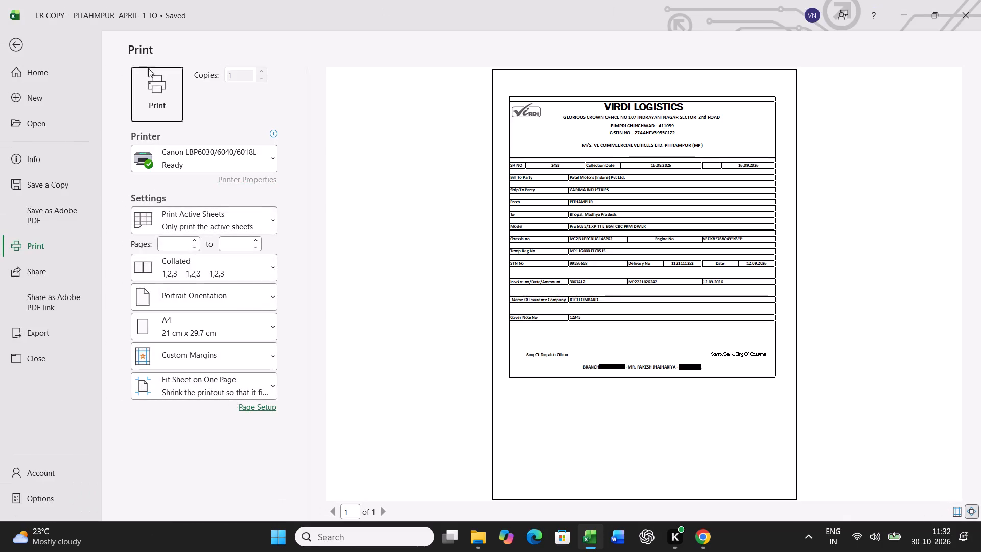
{"action": "left_click", "coordinate": [156, 85]}
Return to the DATA sheet, save the LR COPY - PITAHMPUR workbook and close it.
{"action": "left_click", "coordinate": [131, 507]}
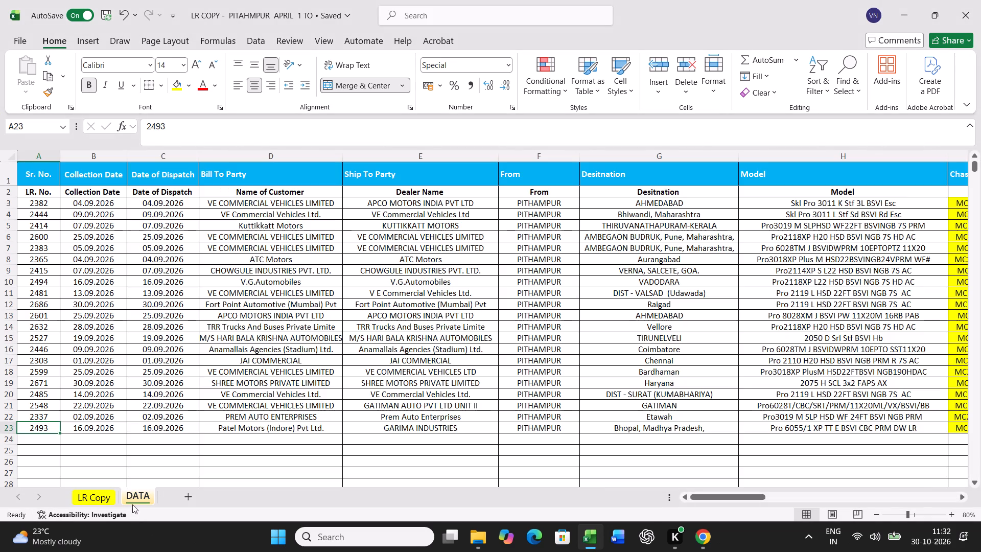
{"action": "key", "text": "ctrl+s"}
{"action": "left_click", "coordinate": [972, 18]}
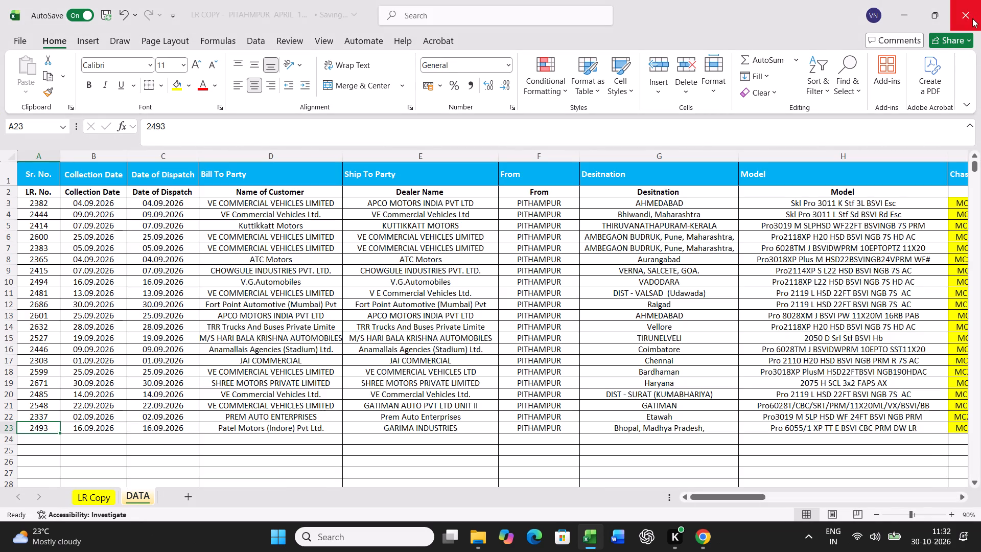